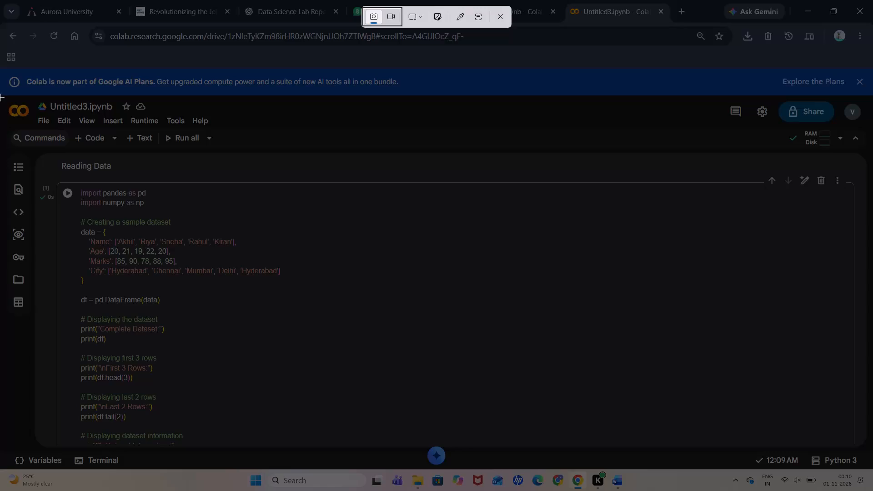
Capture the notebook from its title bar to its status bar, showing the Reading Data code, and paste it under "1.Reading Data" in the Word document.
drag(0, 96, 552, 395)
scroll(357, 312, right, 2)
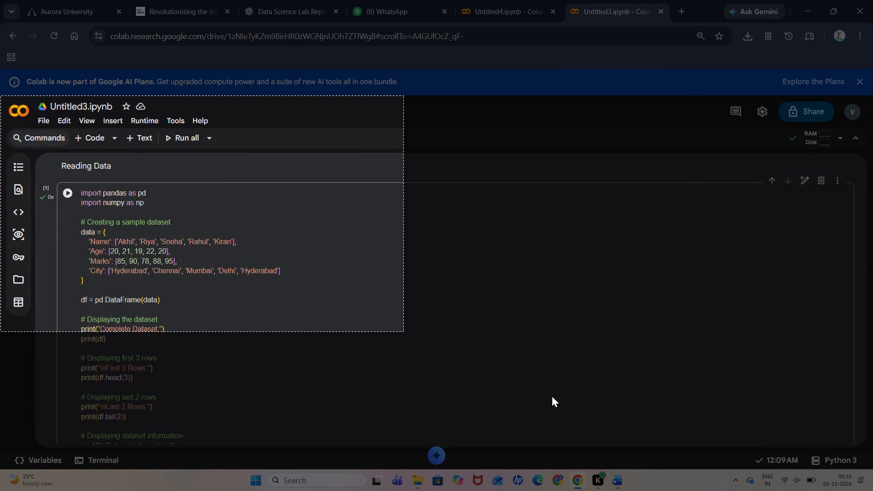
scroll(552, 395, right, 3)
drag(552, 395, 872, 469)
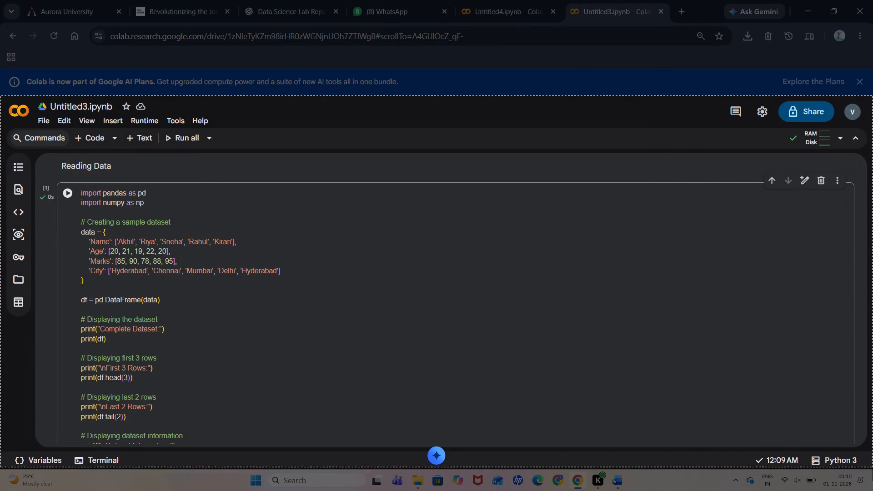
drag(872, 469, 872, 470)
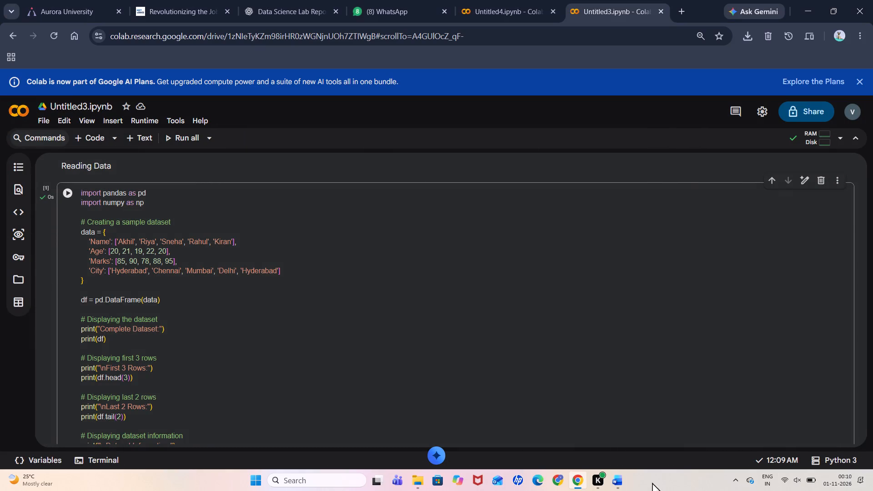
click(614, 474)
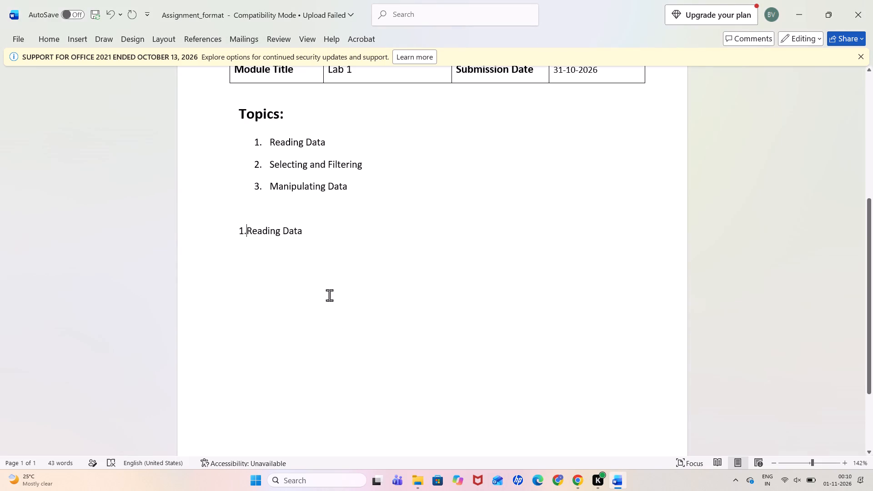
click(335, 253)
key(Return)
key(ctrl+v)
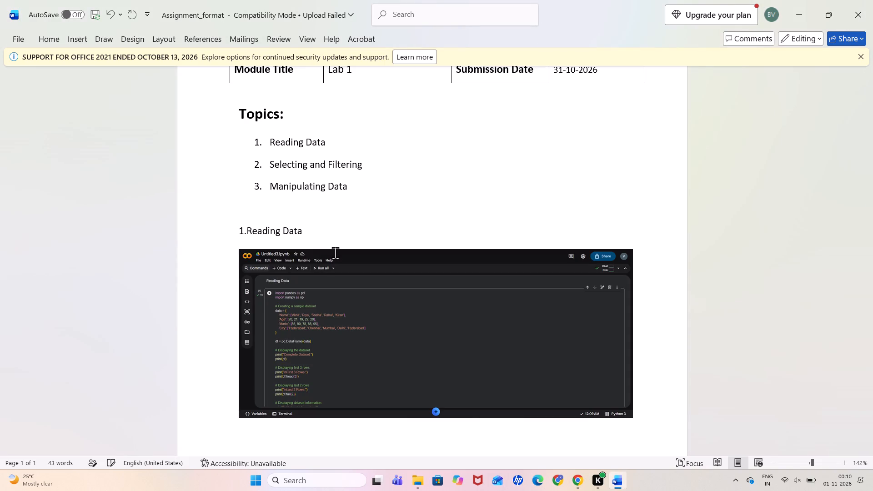
Capture the Colab notebook view from the dataset information code to the first output rows and paste it into the Word document under "1.Reading Data".
key(alt+Tab)
scroll(335, 253, down, 4)
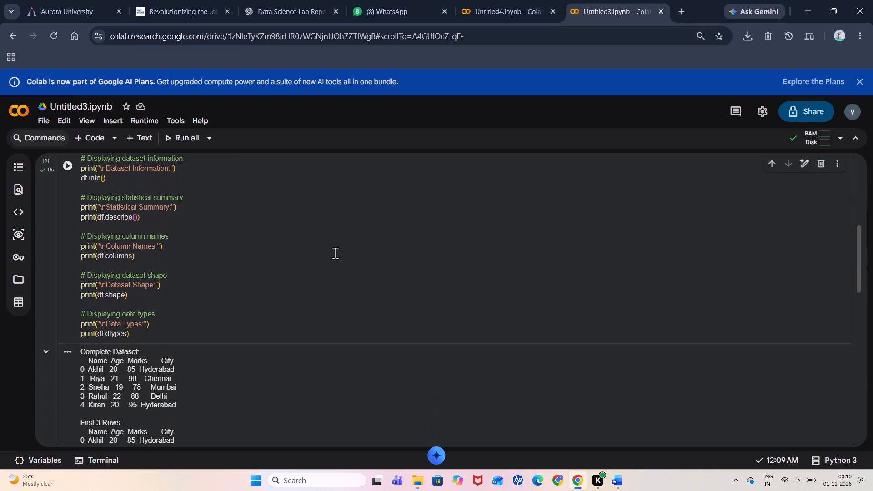
scroll(335, 253, down, 1)
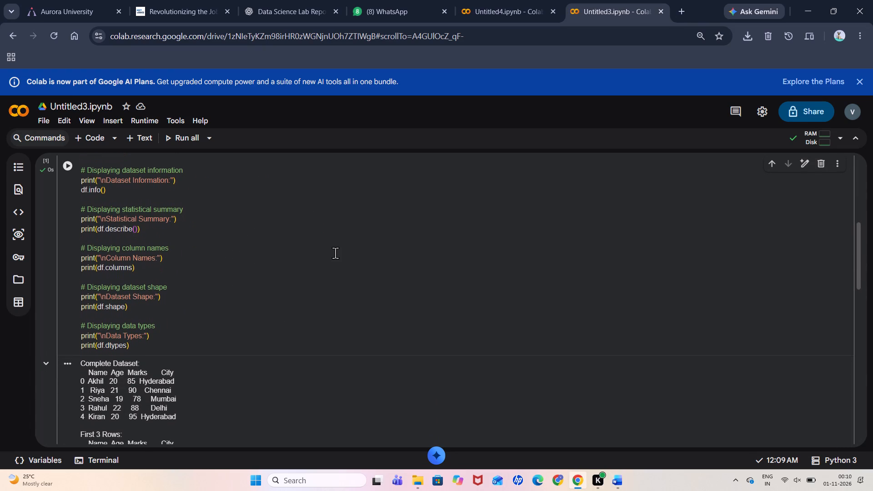
scroll(335, 253, down, 2)
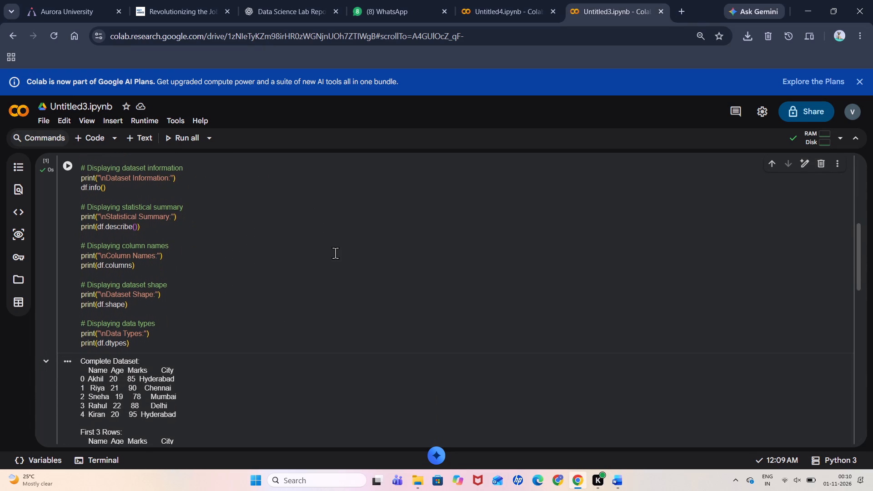
key(Print)
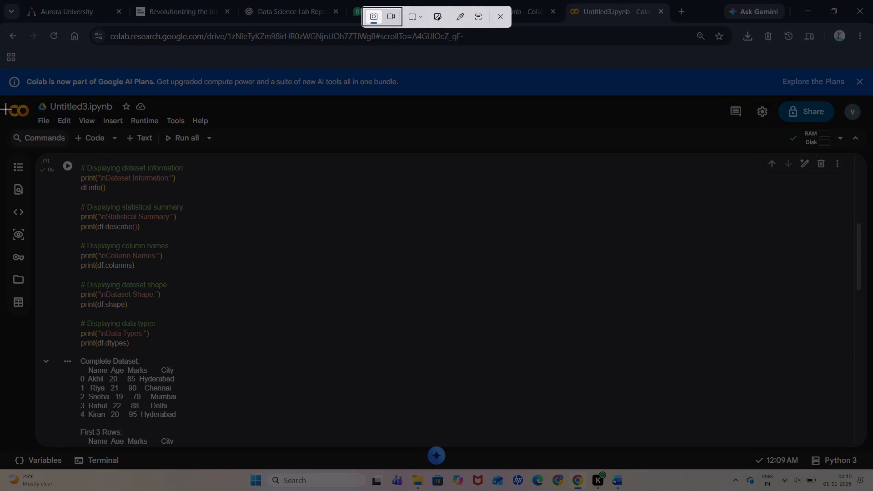
drag(0, 95, 752, 490)
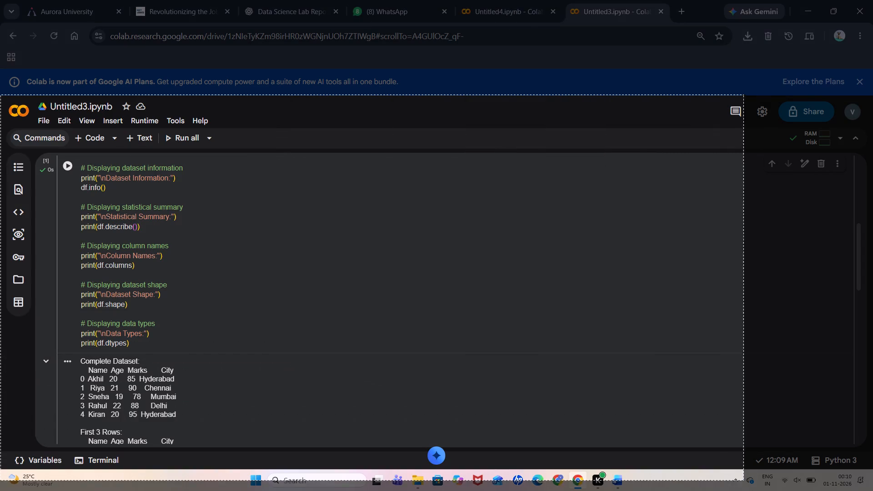
drag(752, 490, 872, 471)
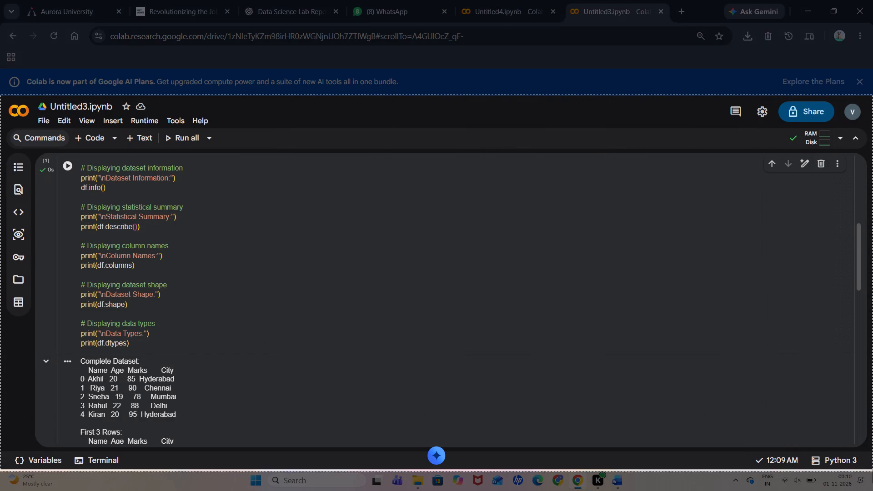
drag(872, 471, 872, 469)
key(alt+Tab)
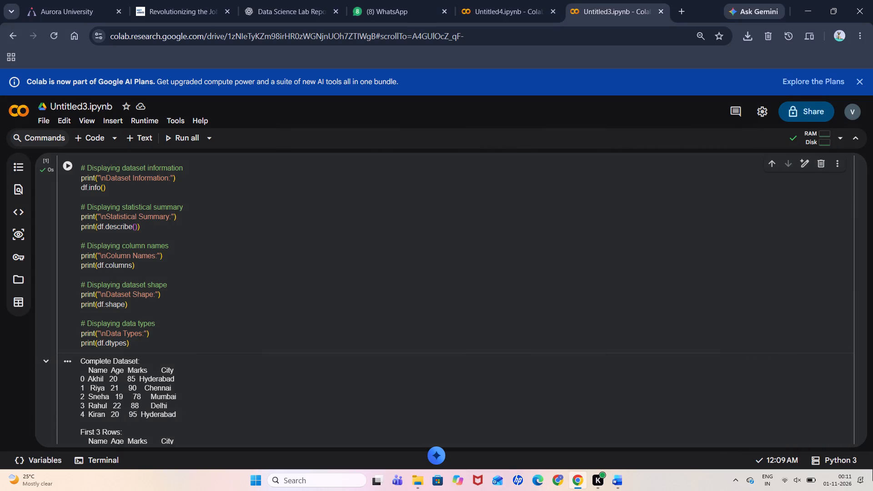
key(ctrl+v)
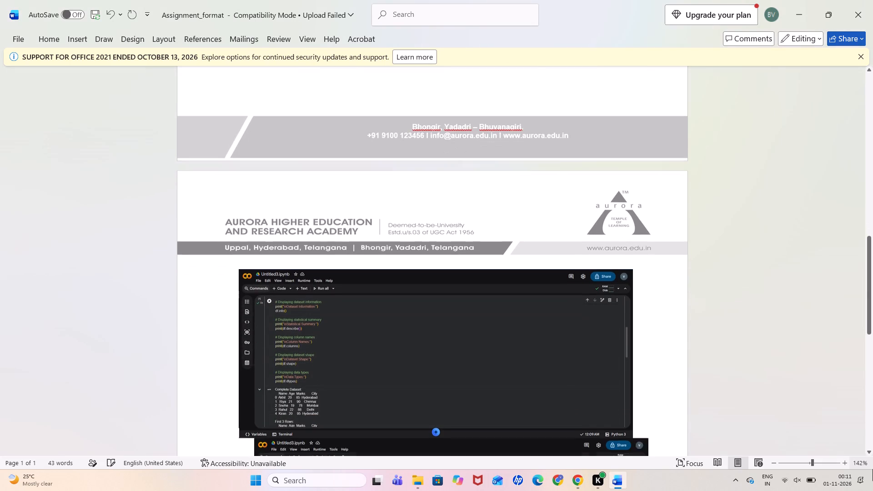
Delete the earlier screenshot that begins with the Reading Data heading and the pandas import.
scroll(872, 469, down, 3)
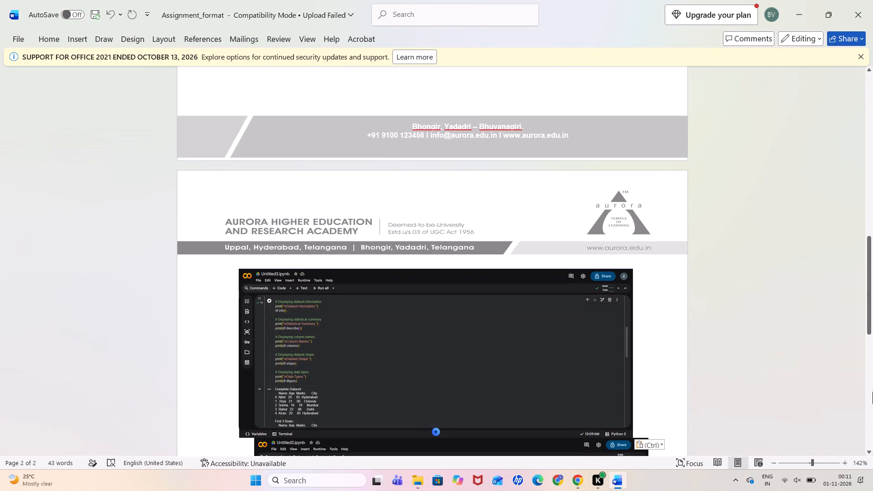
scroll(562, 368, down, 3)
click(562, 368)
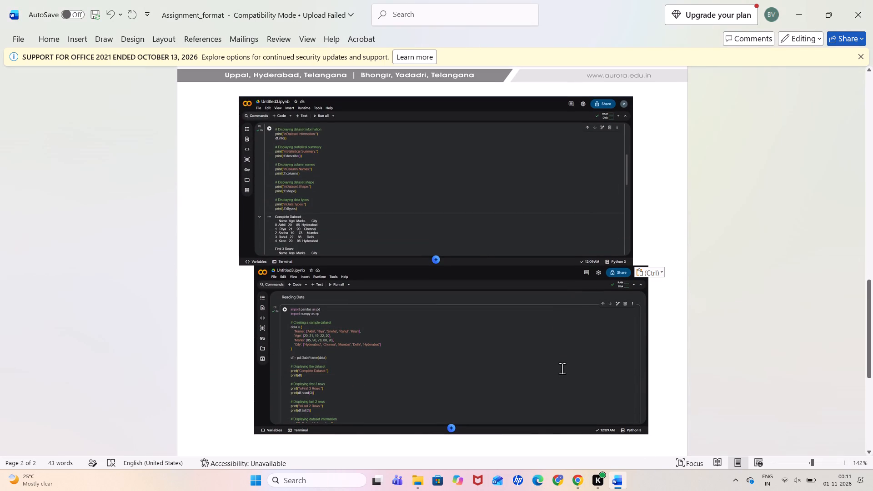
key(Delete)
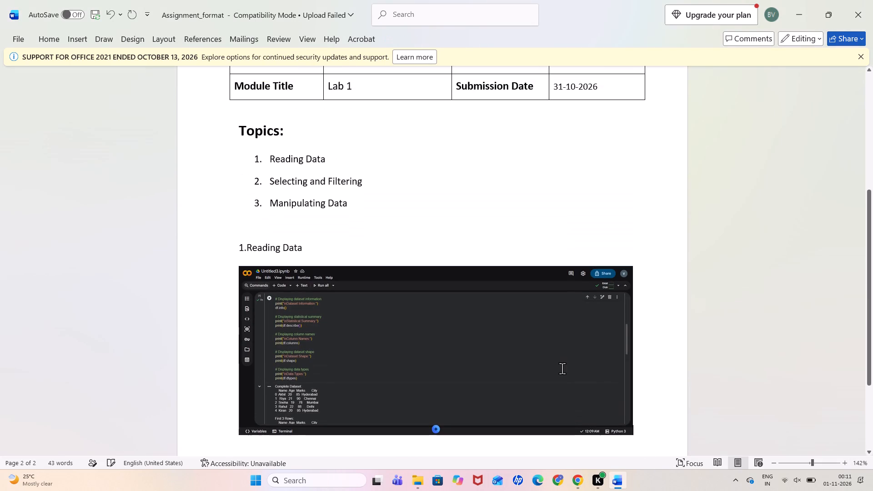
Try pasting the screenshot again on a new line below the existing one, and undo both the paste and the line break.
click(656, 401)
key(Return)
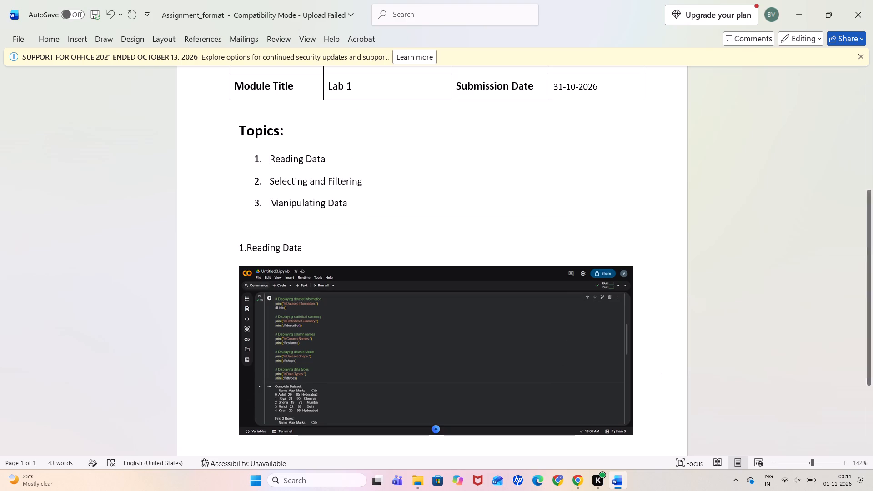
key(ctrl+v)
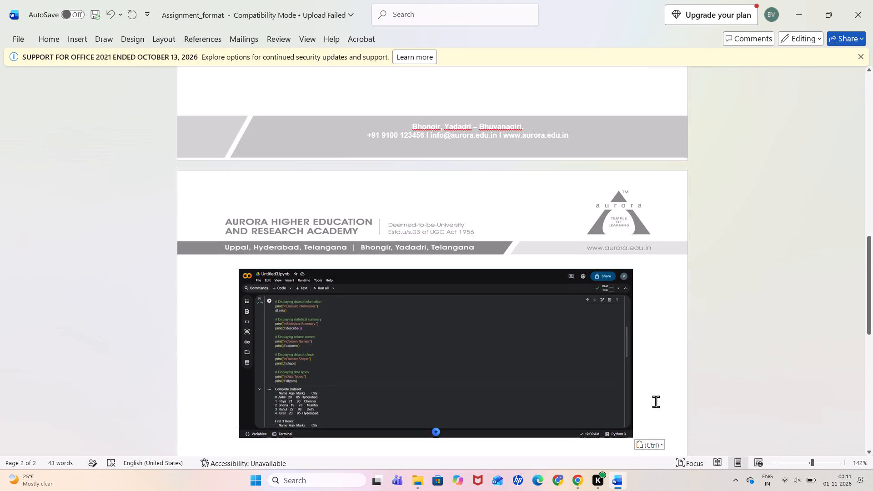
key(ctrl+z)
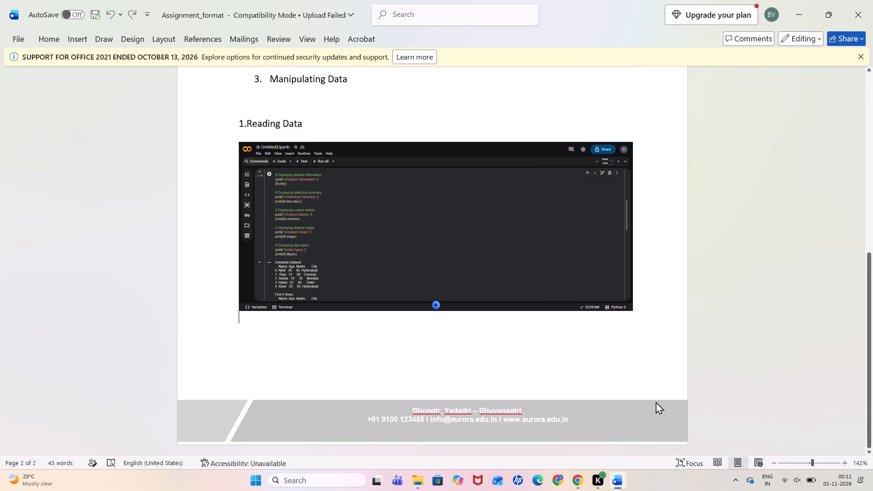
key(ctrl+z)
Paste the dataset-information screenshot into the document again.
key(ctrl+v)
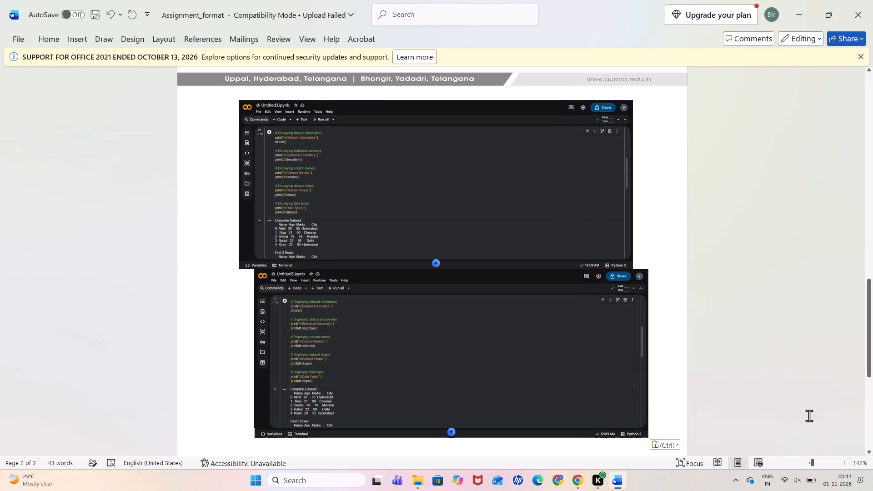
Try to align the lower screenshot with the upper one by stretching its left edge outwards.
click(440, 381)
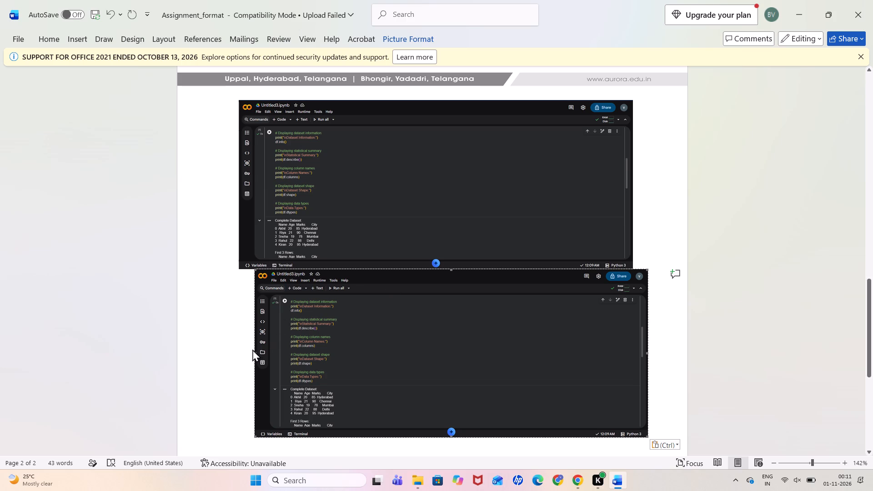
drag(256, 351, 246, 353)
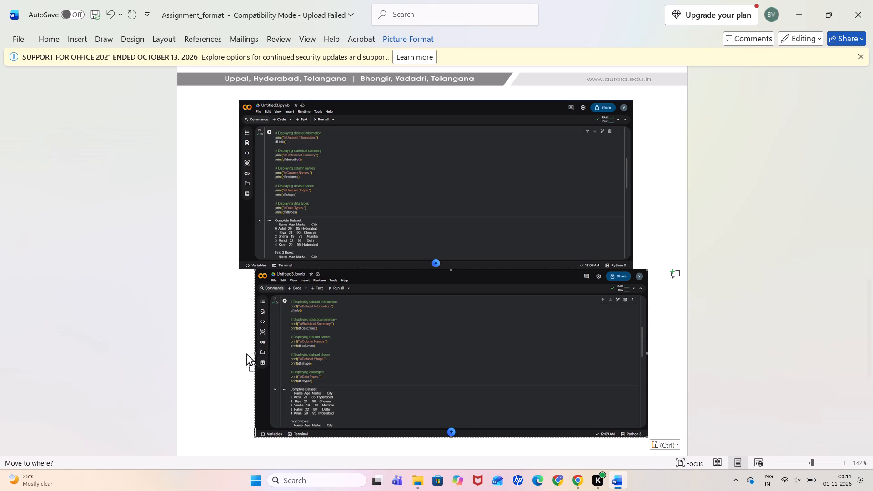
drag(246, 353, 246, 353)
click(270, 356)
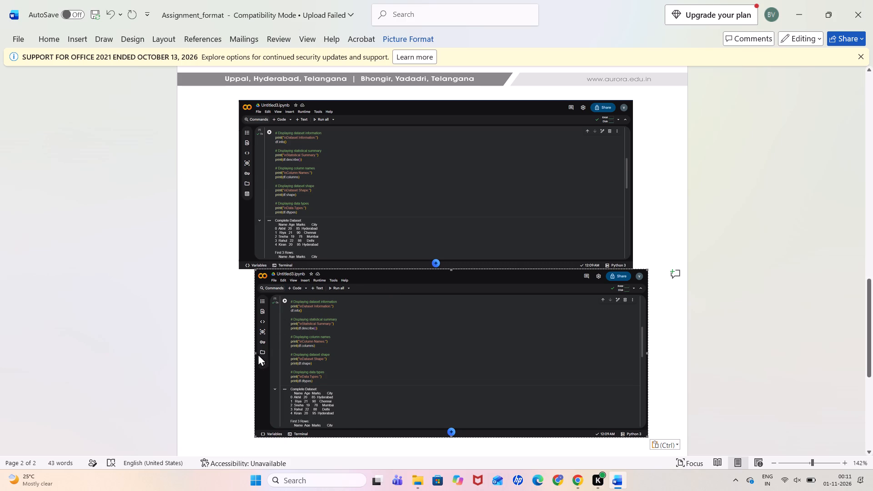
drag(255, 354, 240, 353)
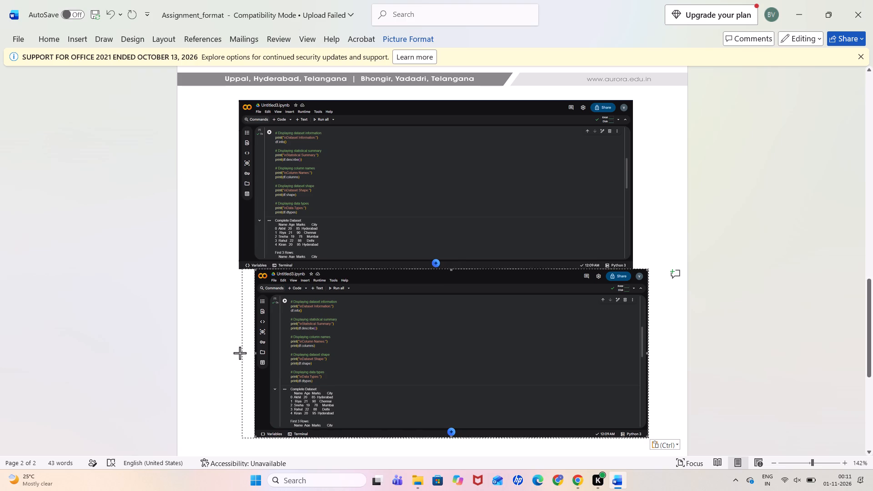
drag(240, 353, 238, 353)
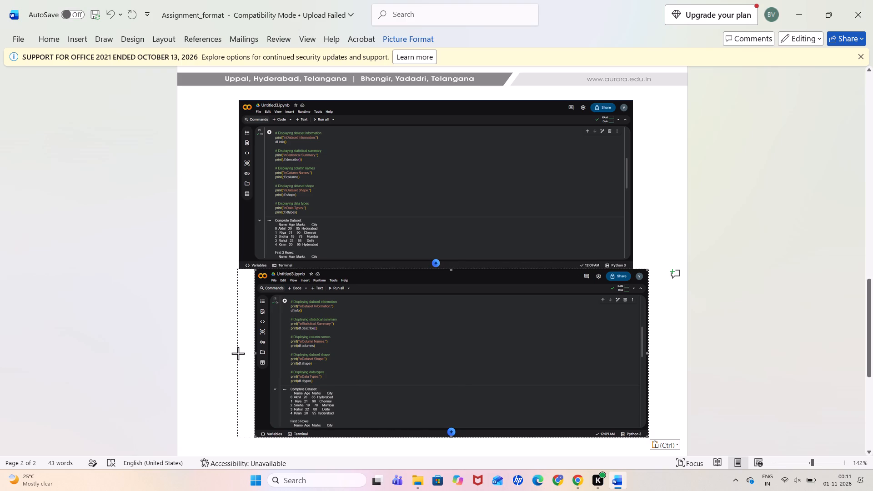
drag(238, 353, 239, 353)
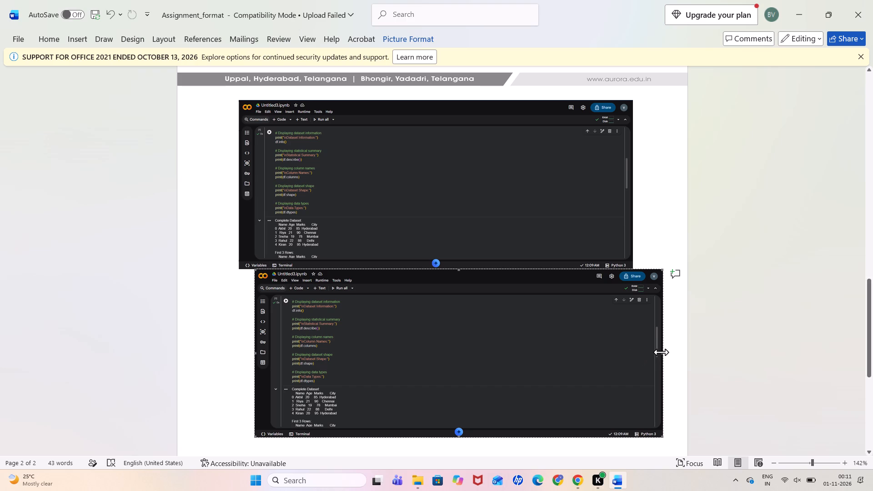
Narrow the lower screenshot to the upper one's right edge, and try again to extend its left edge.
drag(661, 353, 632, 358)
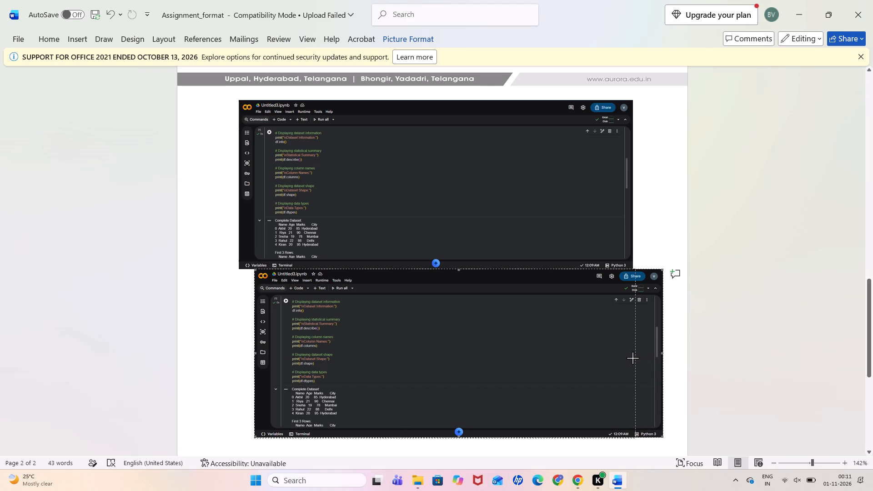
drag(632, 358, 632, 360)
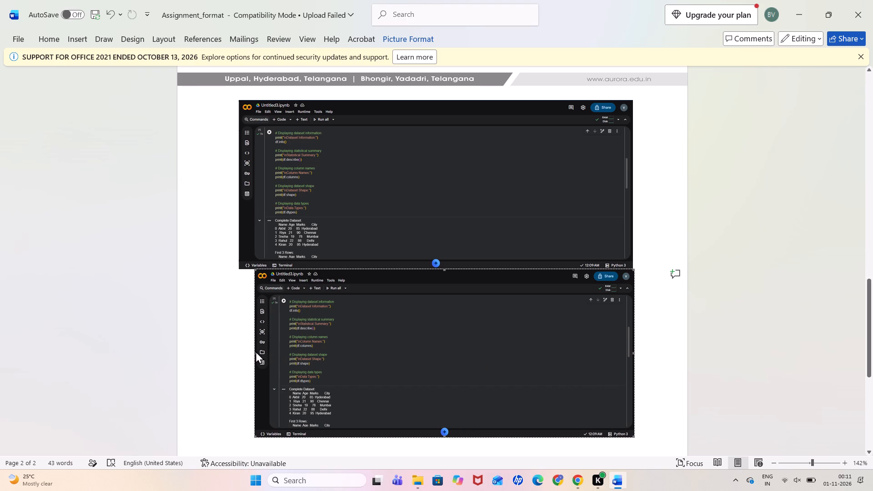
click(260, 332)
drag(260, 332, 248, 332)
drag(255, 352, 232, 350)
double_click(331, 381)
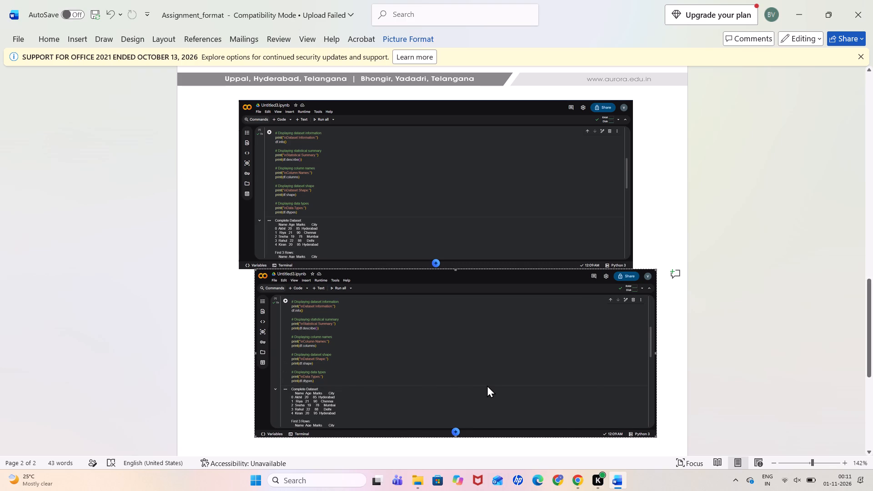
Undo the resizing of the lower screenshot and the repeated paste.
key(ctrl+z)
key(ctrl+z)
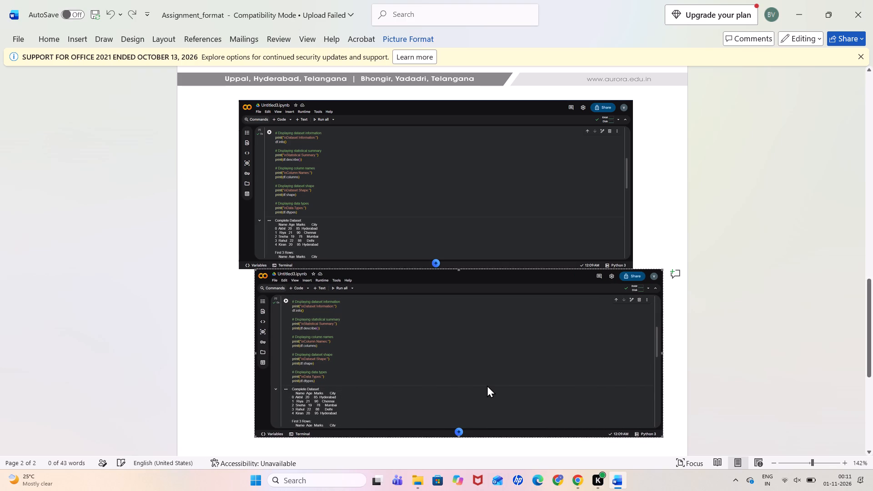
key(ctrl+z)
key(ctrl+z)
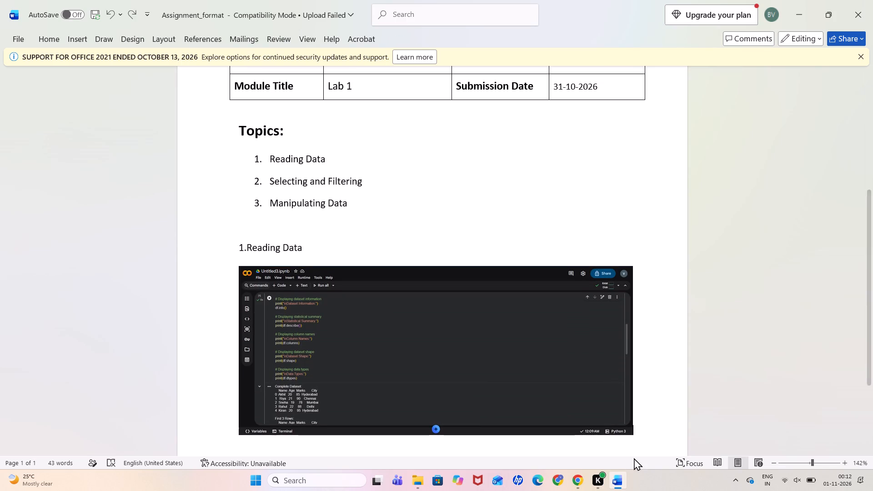
Insert two line breaks at the screenshot under "1.Reading Data" and paste the copied dataset-information screenshot again.
key(Return)
key(Return)
key(ctrl+v)
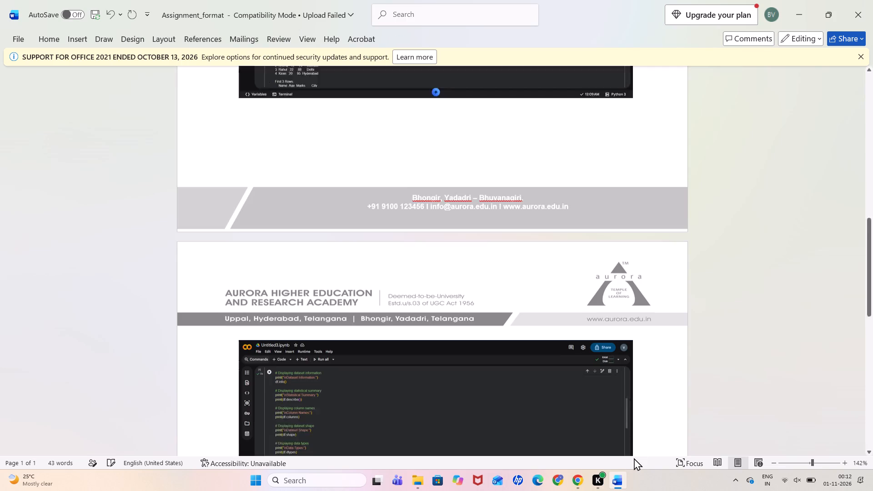
Compare the last pasted screenshot in Word with the Colab notebook in Chrome and examine the output still uncaptured, through Data Types.
scroll(634, 458, down, 3)
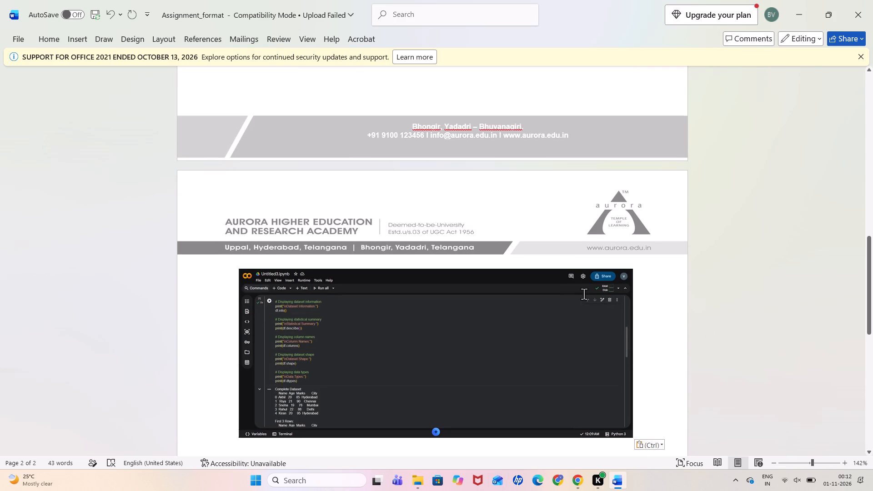
key(alt+Tab)
scroll(584, 294, down, 3)
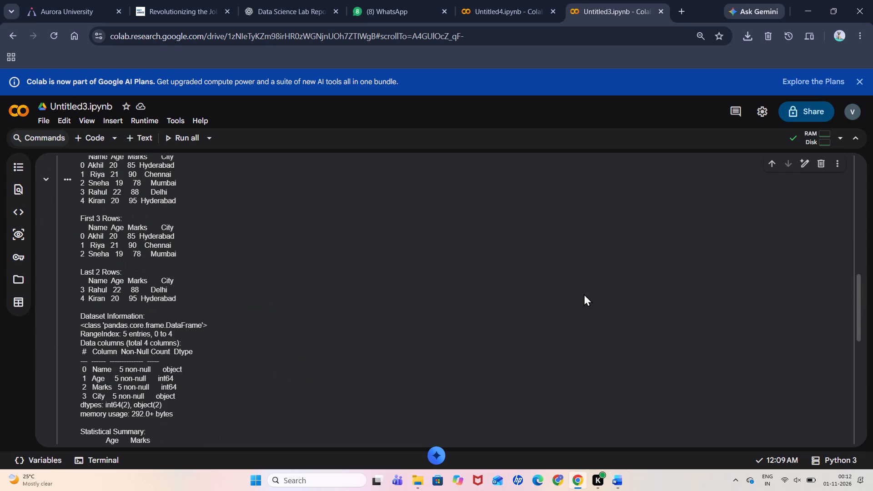
key(alt+Tab)
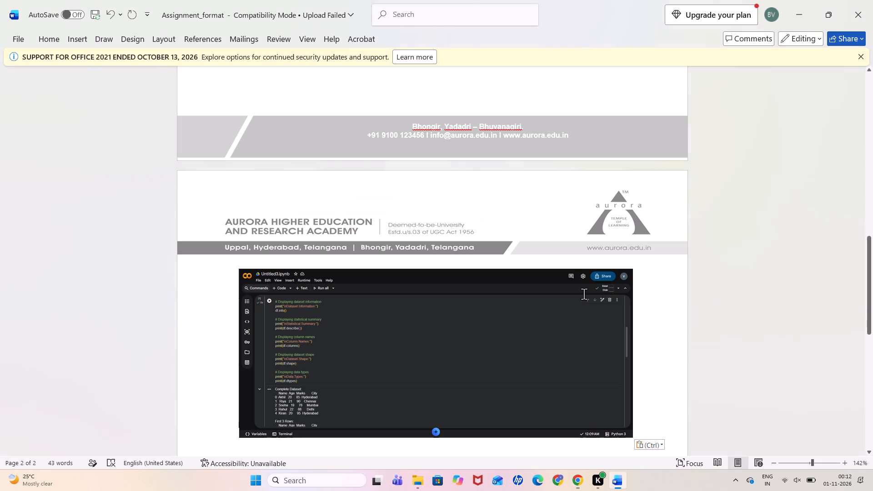
scroll(584, 294, down, 2)
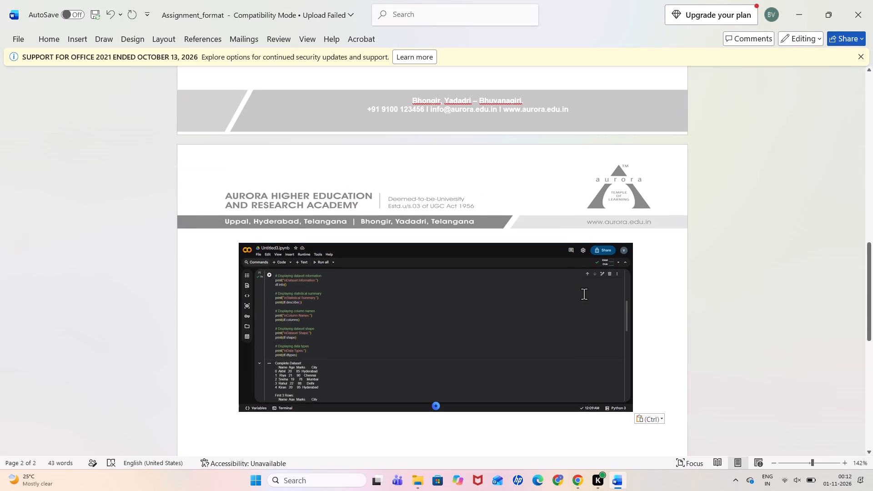
key(alt+Tab)
scroll(584, 294, down, 1)
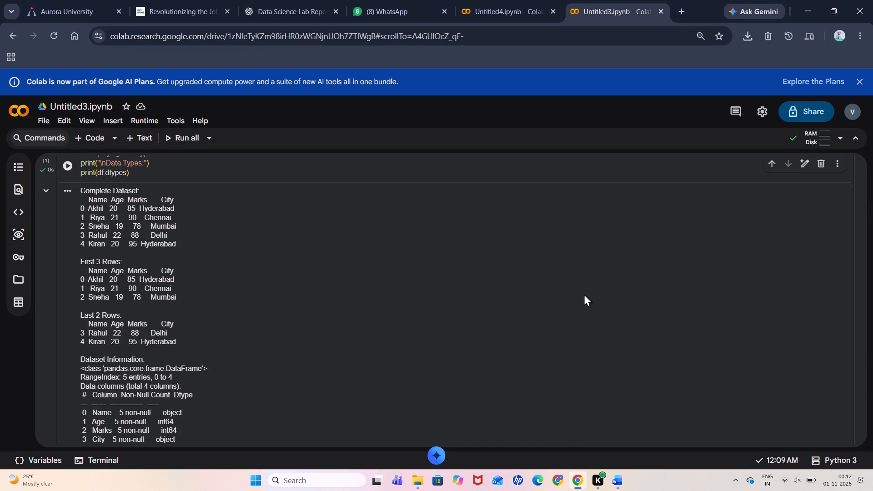
scroll(584, 294, down, 2)
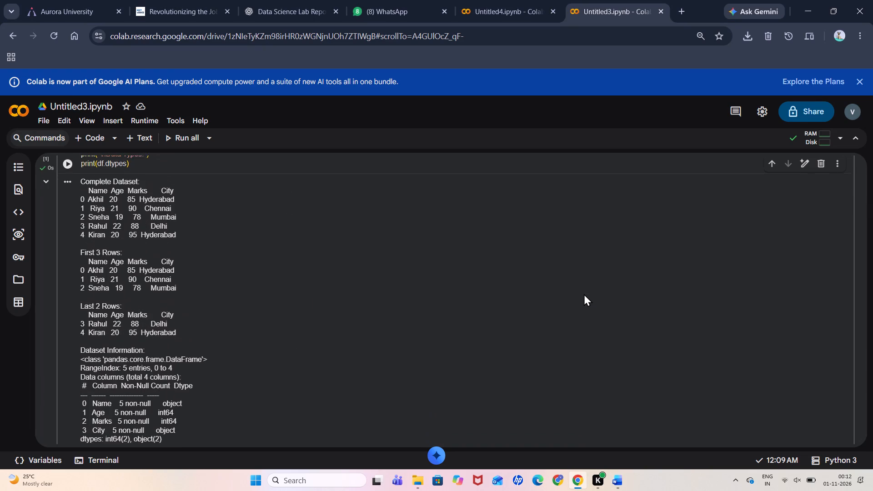
scroll(584, 294, down, 6)
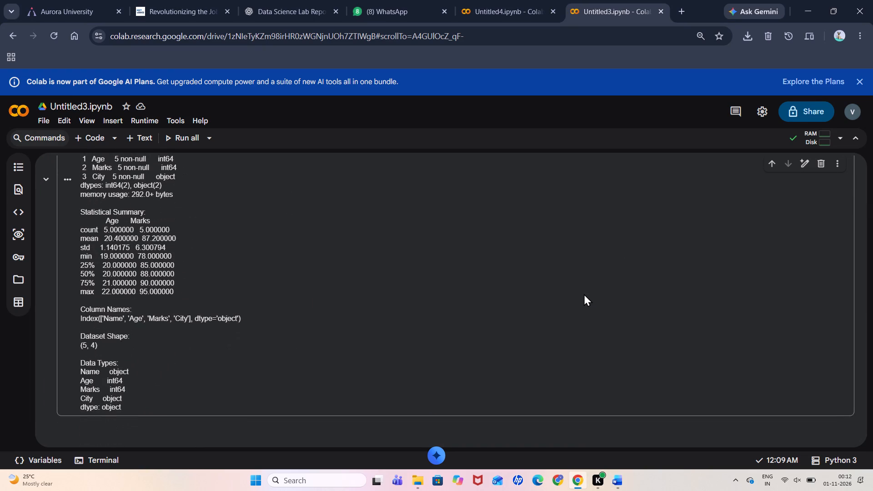
scroll(584, 294, up, 3)
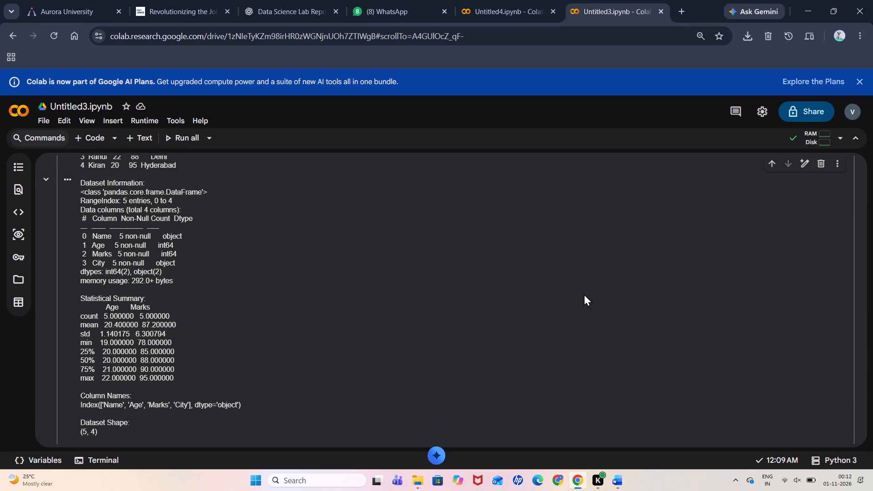
scroll(584, 294, up, 1)
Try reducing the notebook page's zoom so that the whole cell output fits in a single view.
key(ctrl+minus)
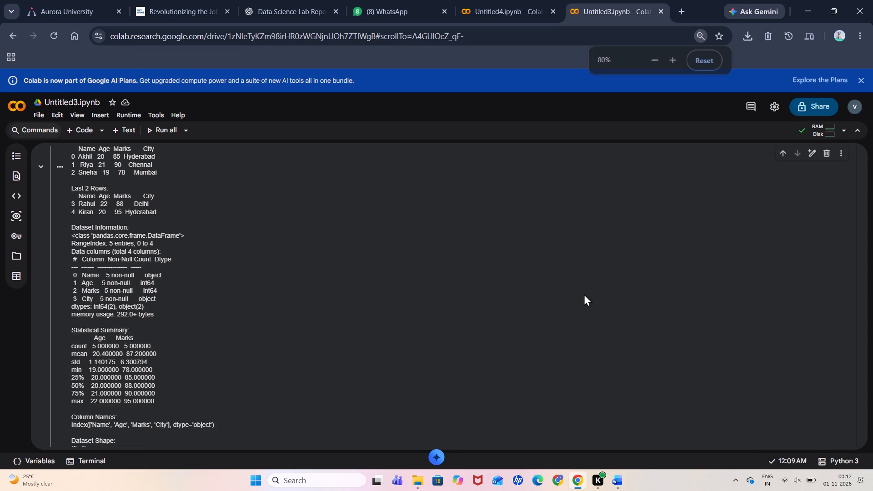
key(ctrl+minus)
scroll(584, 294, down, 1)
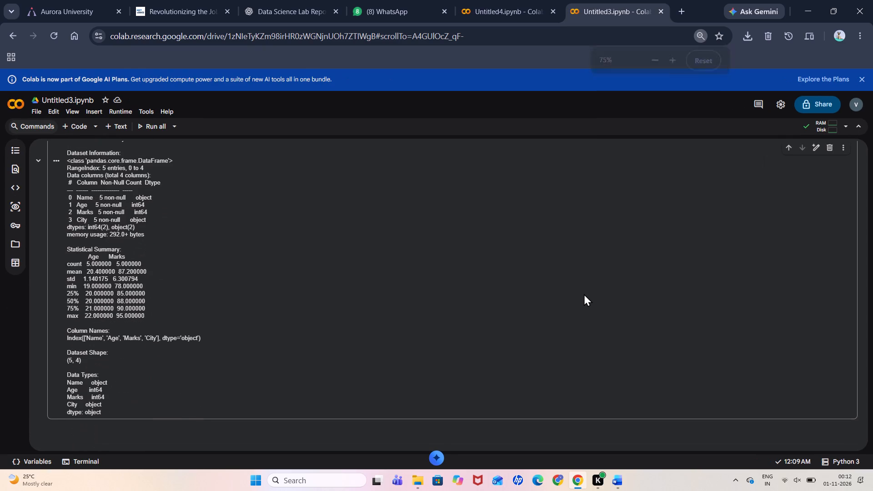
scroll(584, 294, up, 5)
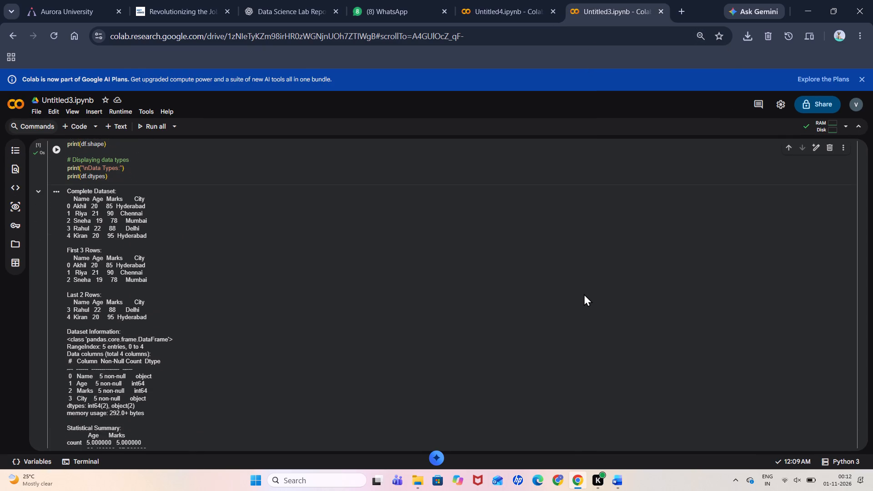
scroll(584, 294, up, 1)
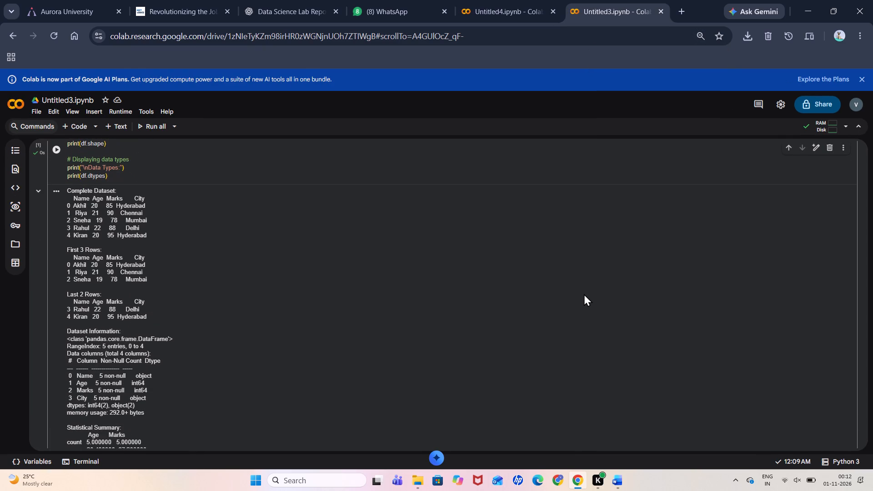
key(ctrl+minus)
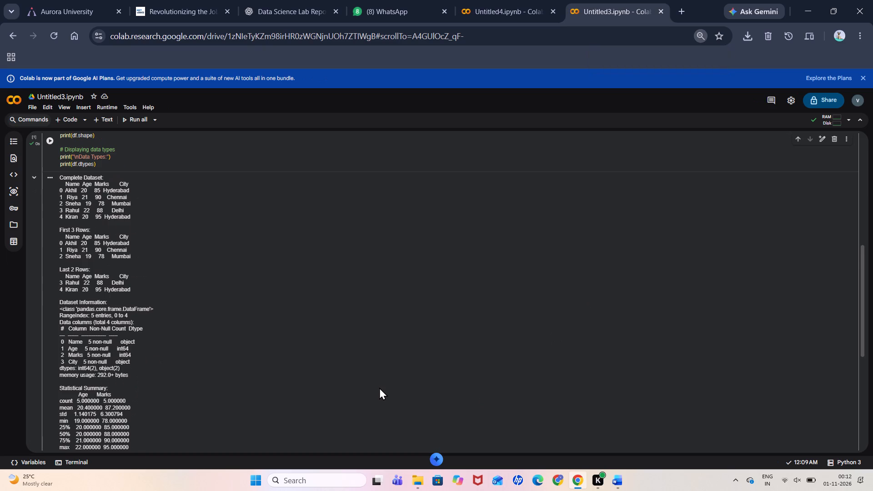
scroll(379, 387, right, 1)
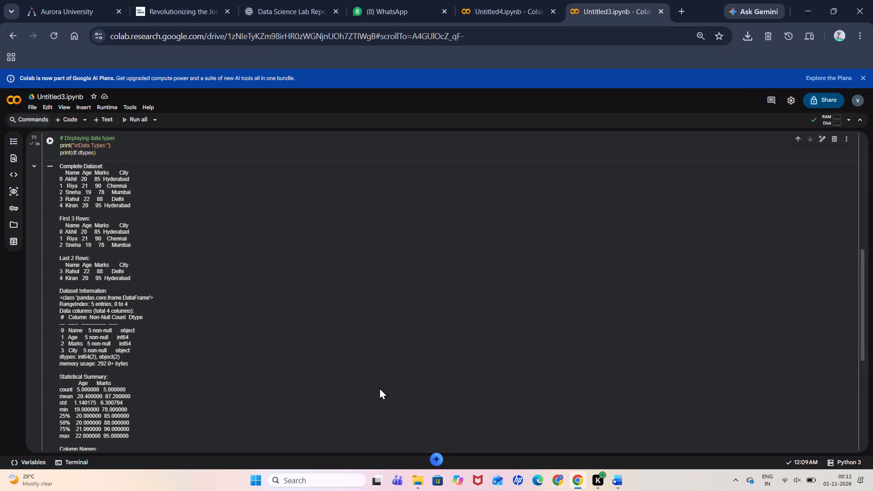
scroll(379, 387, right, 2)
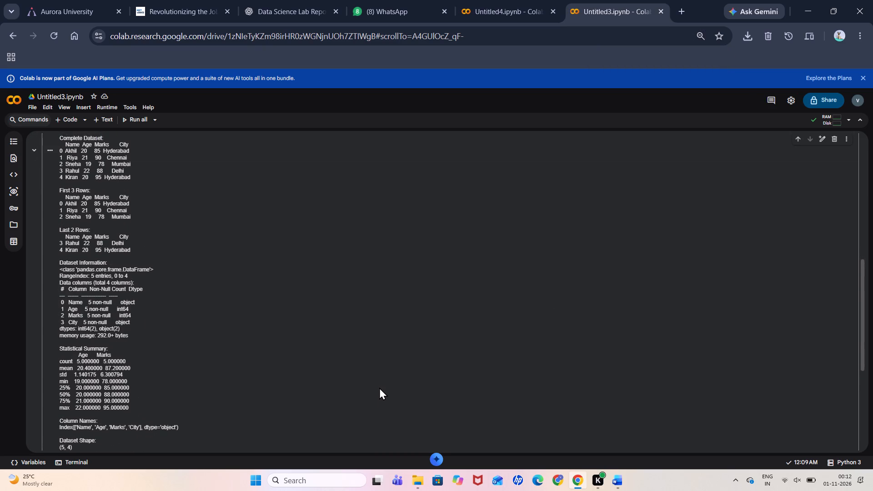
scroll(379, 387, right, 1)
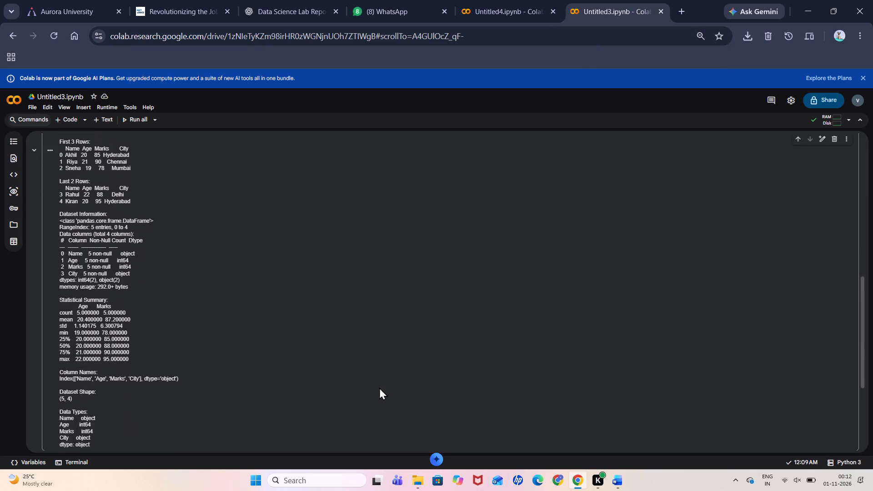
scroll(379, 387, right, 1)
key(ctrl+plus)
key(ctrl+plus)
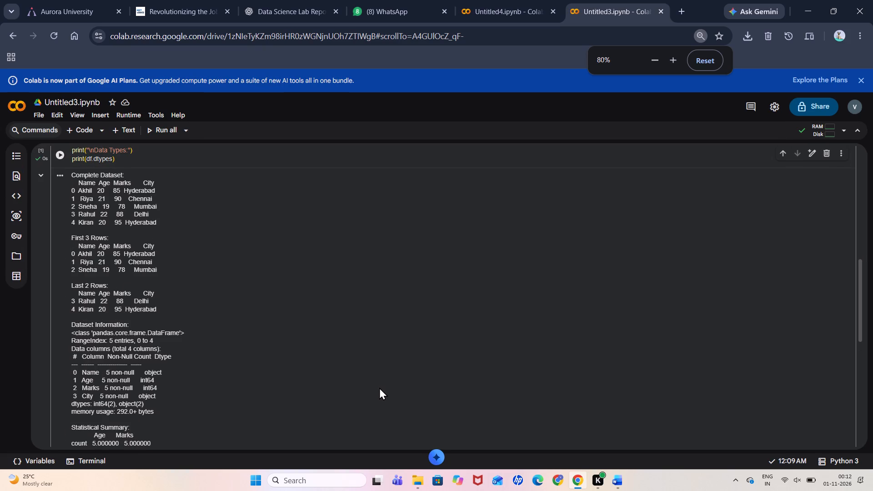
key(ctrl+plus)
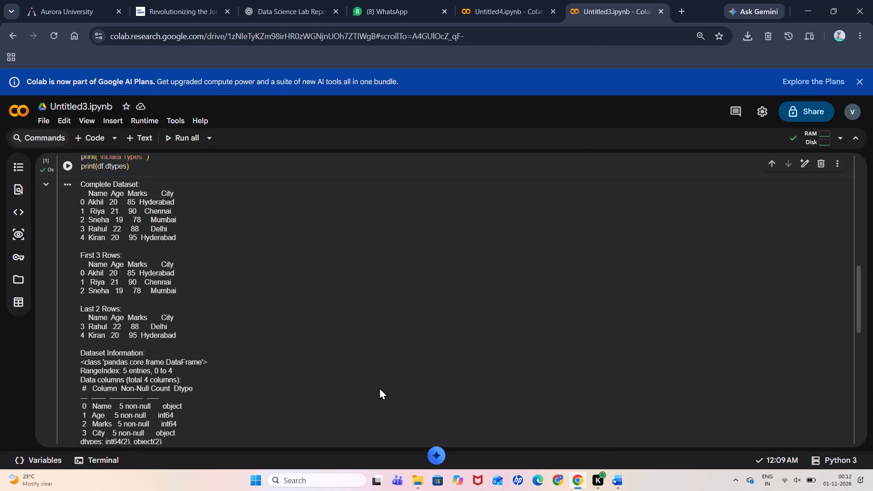
Capture a screenshot of the full-width notebook area, with the output from Complete Dataset through the Dataset Information memory usage line.
scroll(379, 387, right, 1)
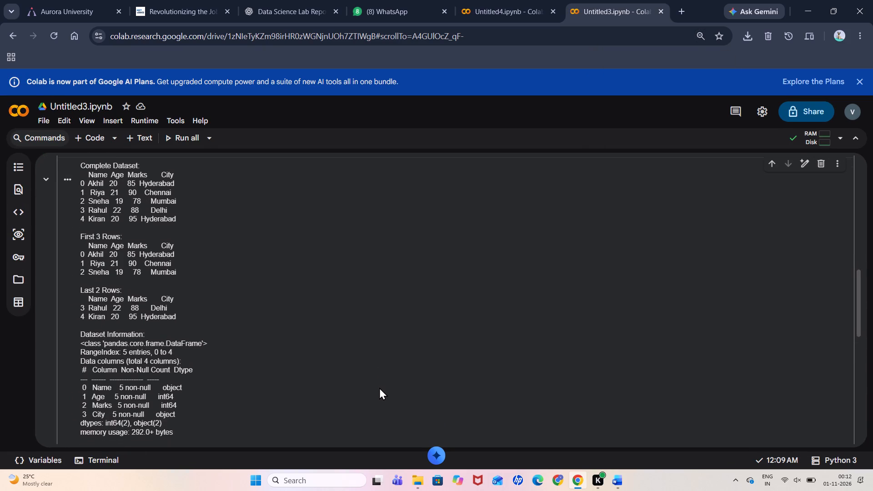
scroll(379, 387, right, 1)
scroll(379, 387, down, 2)
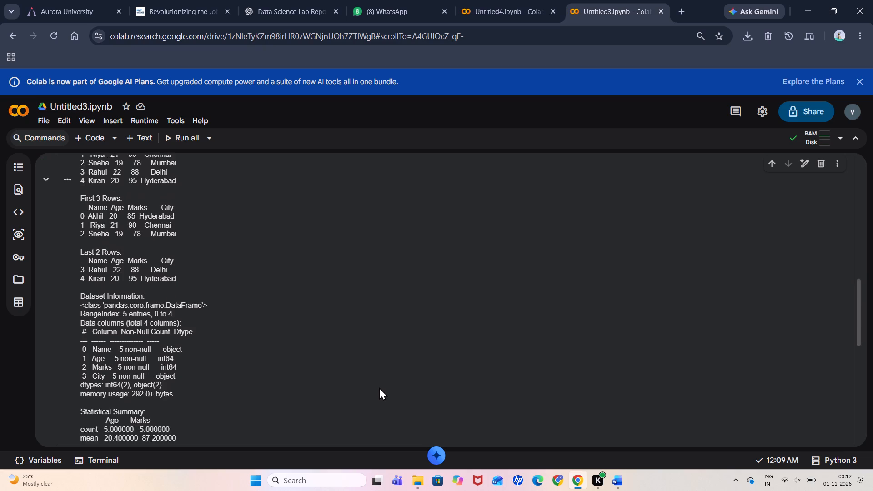
scroll(379, 387, down, 1)
scroll(379, 387, left, 2)
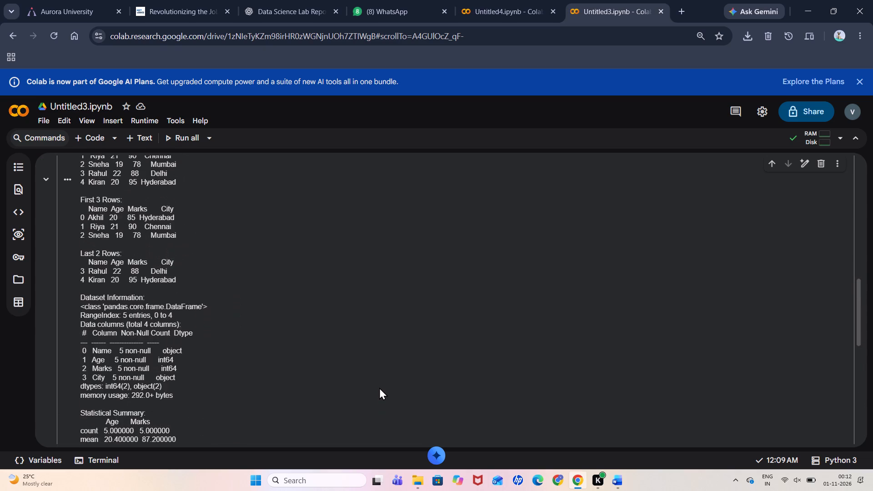
scroll(379, 387, up, 2)
scroll(379, 387, down, 1)
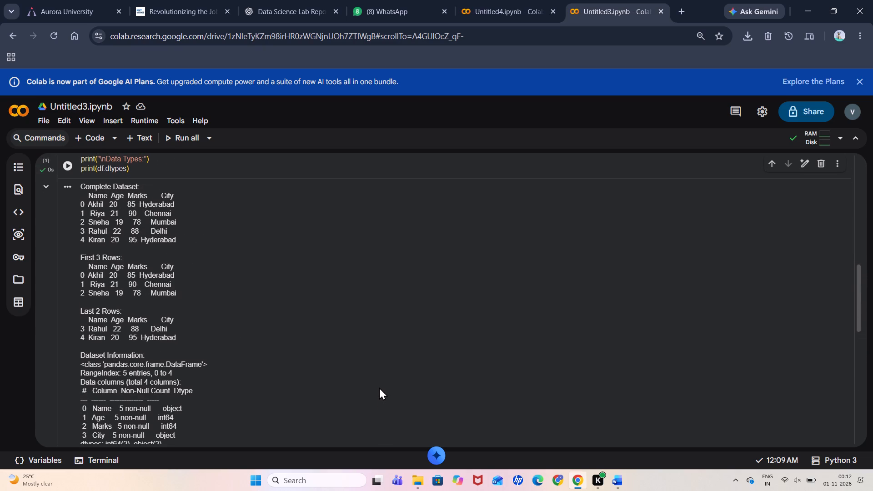
scroll(379, 387, down, 2)
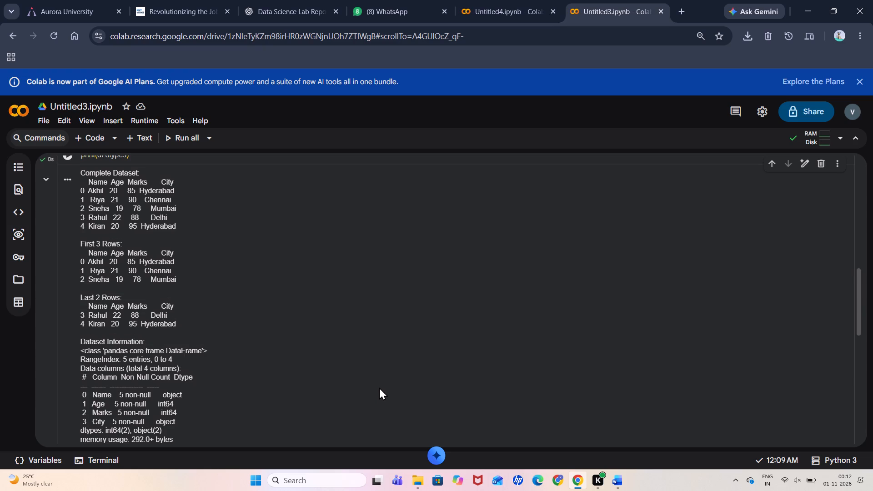
key(Print)
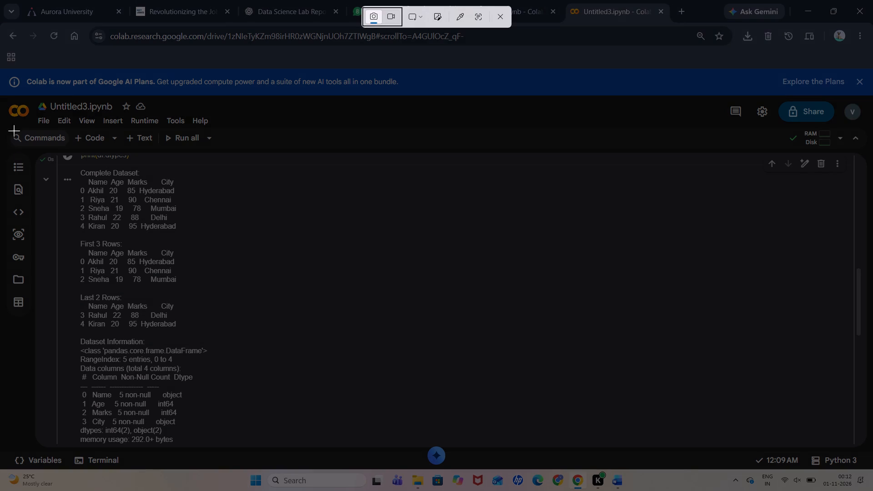
click(0, 94)
drag(0, 94, 600, 362)
scroll(254, 235, right, 5)
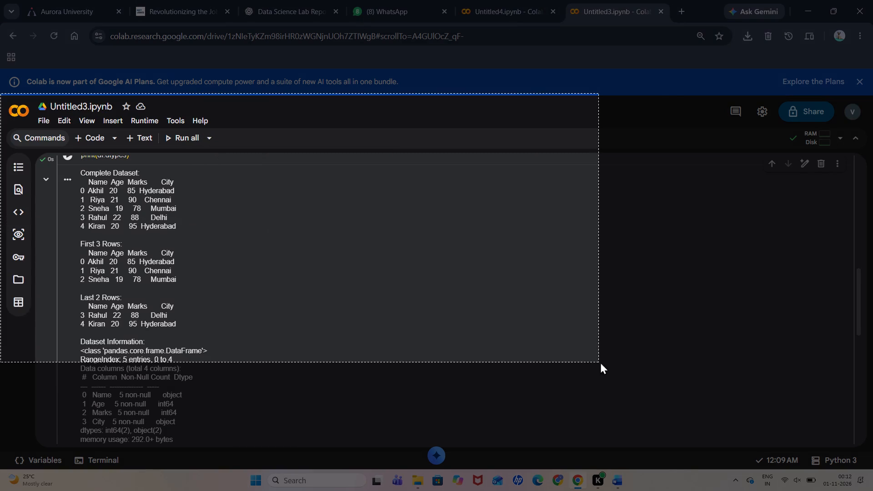
drag(600, 362, 872, 463)
scroll(711, 388, right, 1)
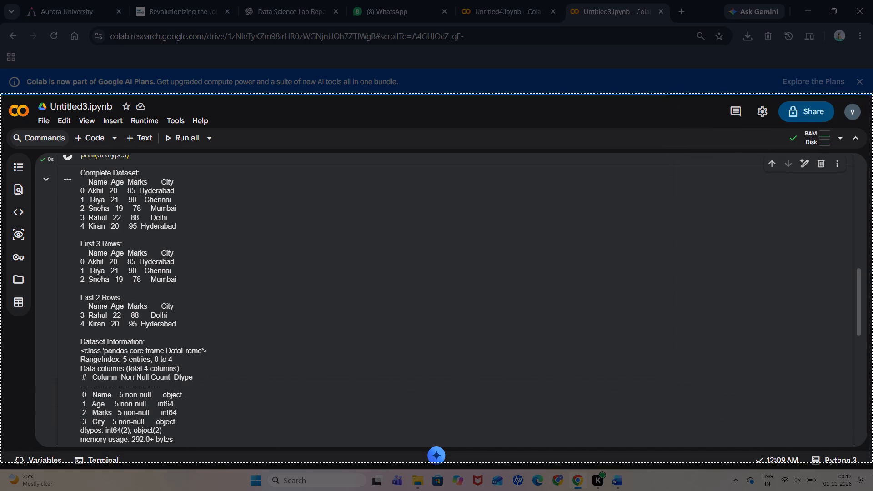
drag(872, 463, 872, 469)
Switch to Word, paste the captured output after the page 2 screenshot, and break the line between them so their edges align.
key(alt+Tab)
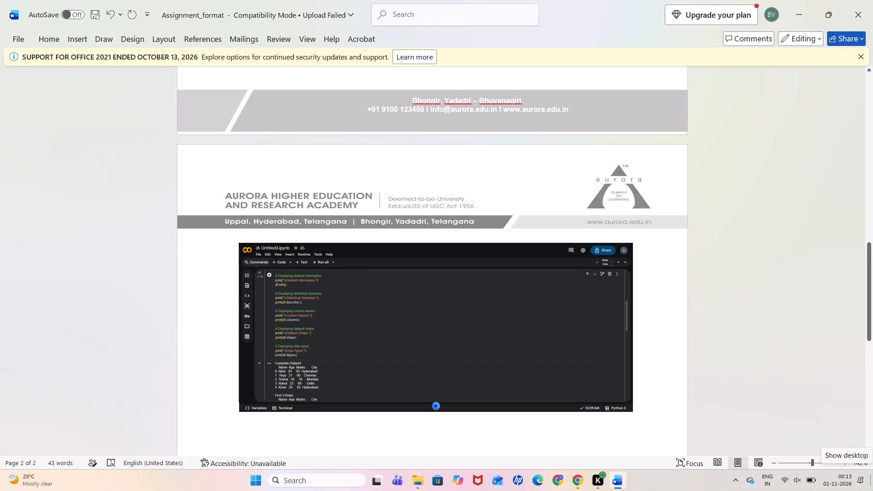
key(Return)
key(Return)
key(Return)
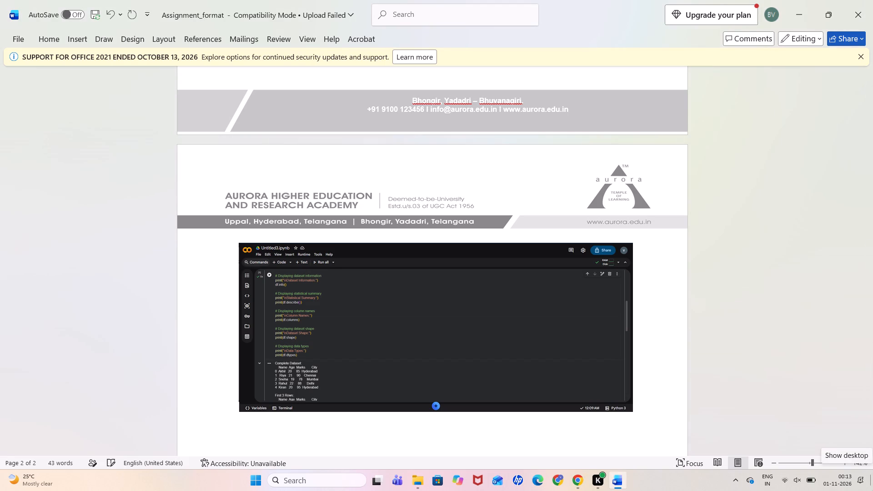
click(652, 402)
key(ctrl+v)
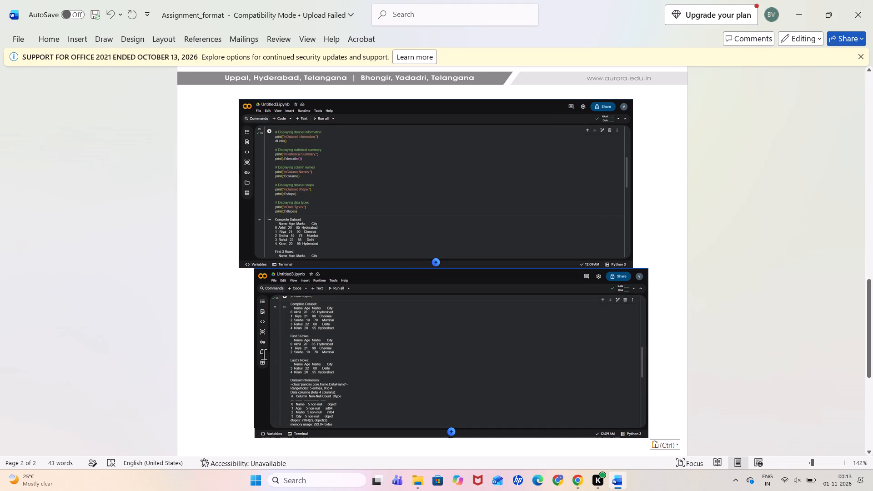
click(642, 263)
key(Return)
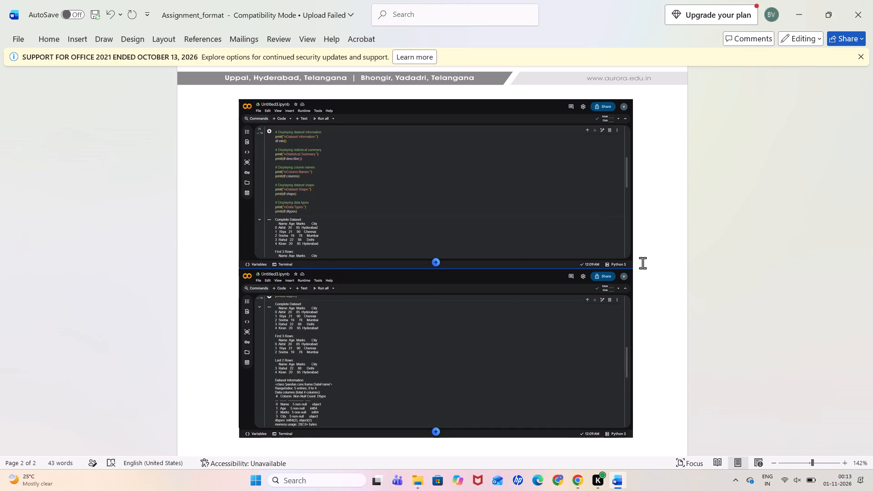
Switch to the Untitled3 notebook in Chrome and capture a full-width screenshot of the remaining output, through the end of Data Types.
key(alt+Tab)
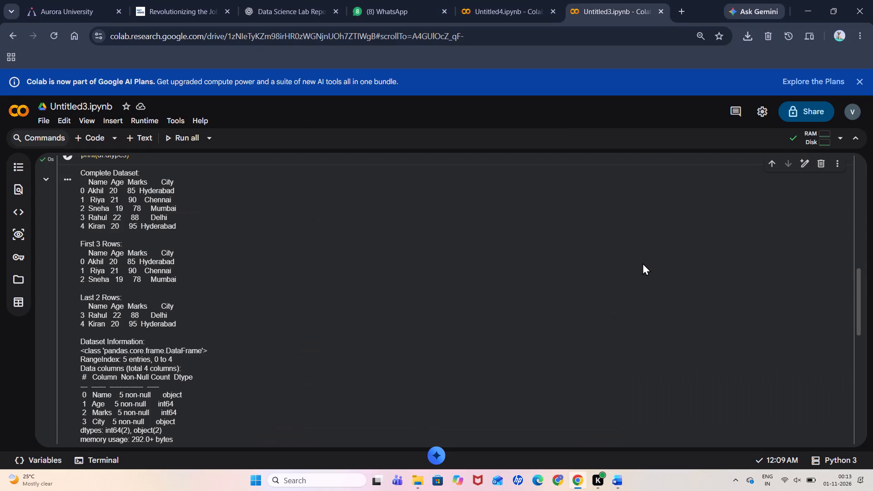
scroll(642, 263, down, 4)
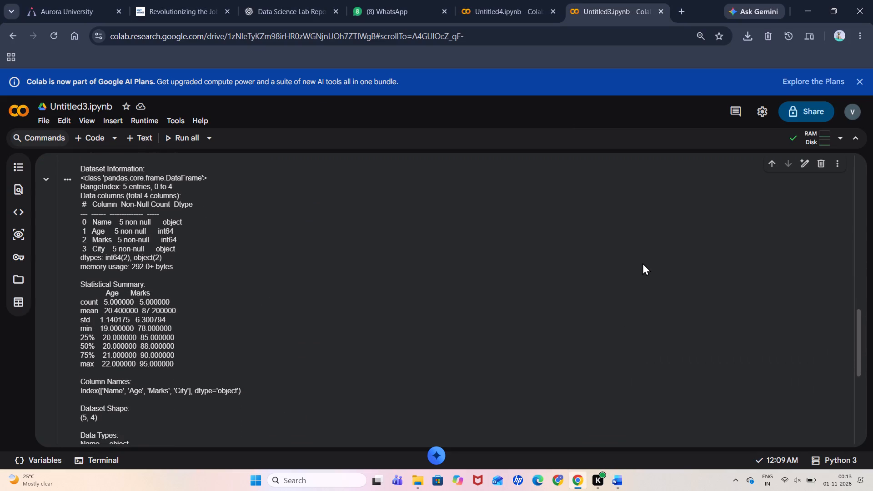
scroll(642, 263, down, 3)
scroll(642, 263, up, 2)
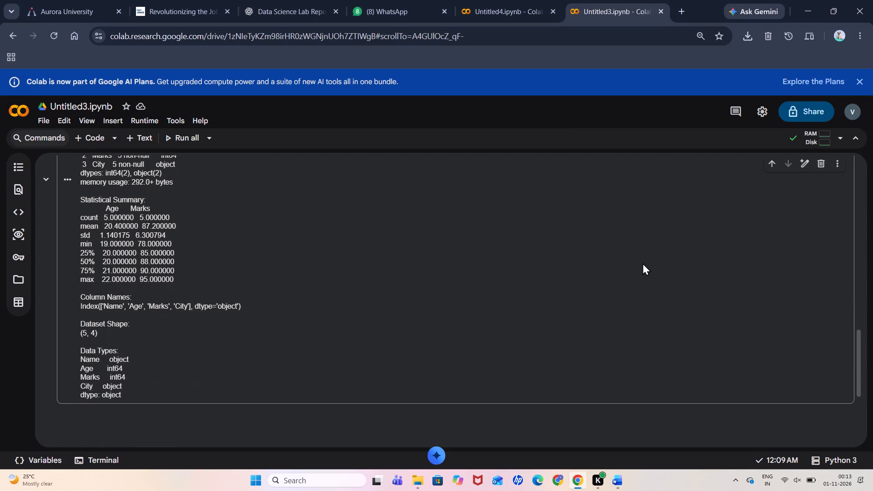
scroll(642, 263, up, 1)
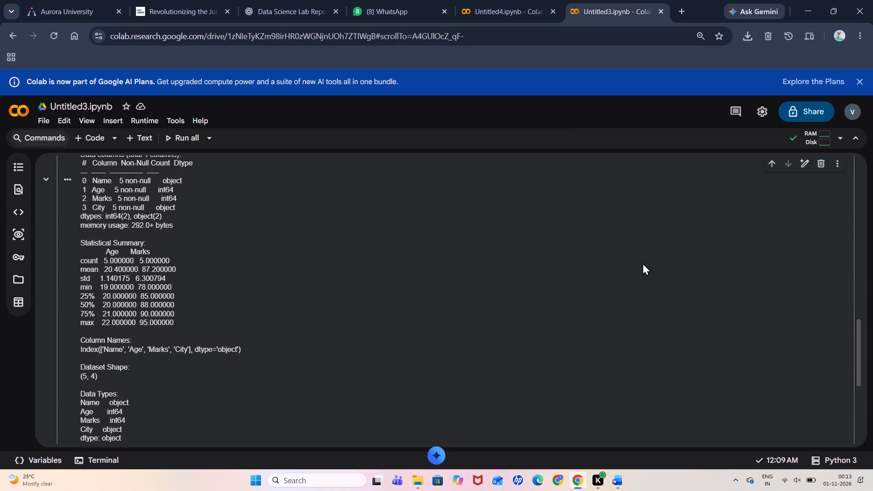
scroll(642, 263, down, 1)
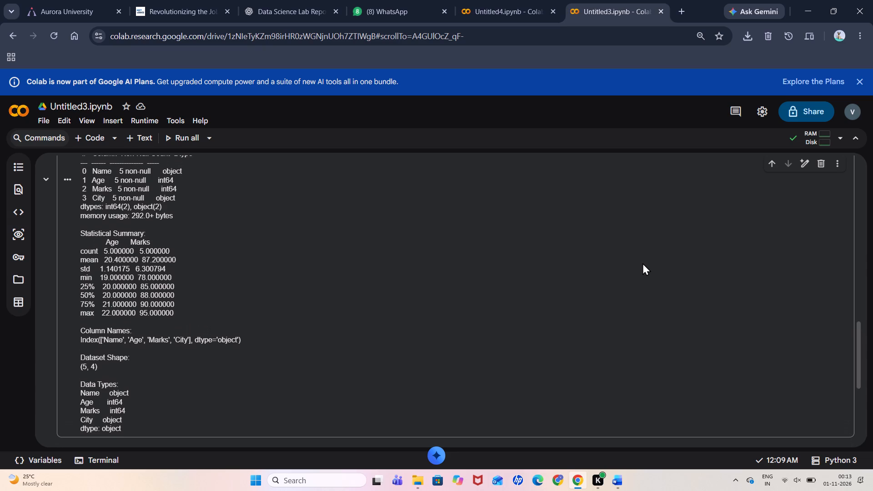
scroll(642, 263, down, 1)
key(Print)
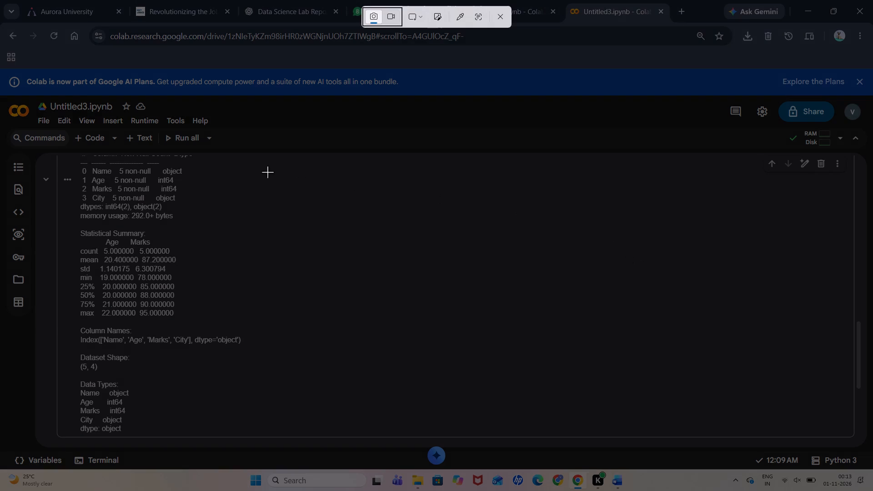
drag(0, 94, 317, 359)
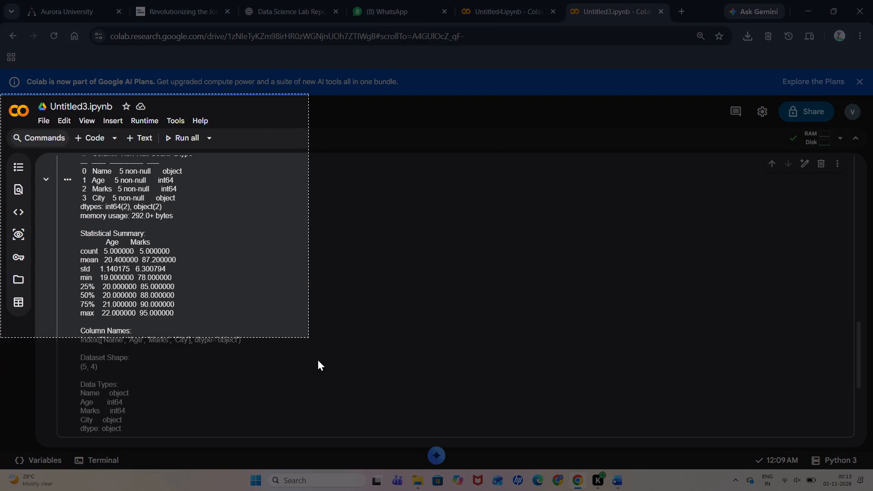
drag(317, 359, 823, 471)
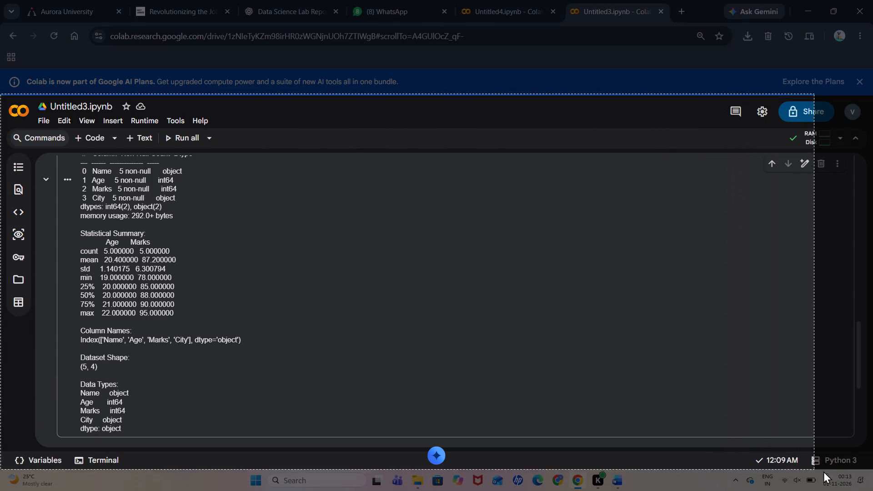
drag(823, 471, 872, 472)
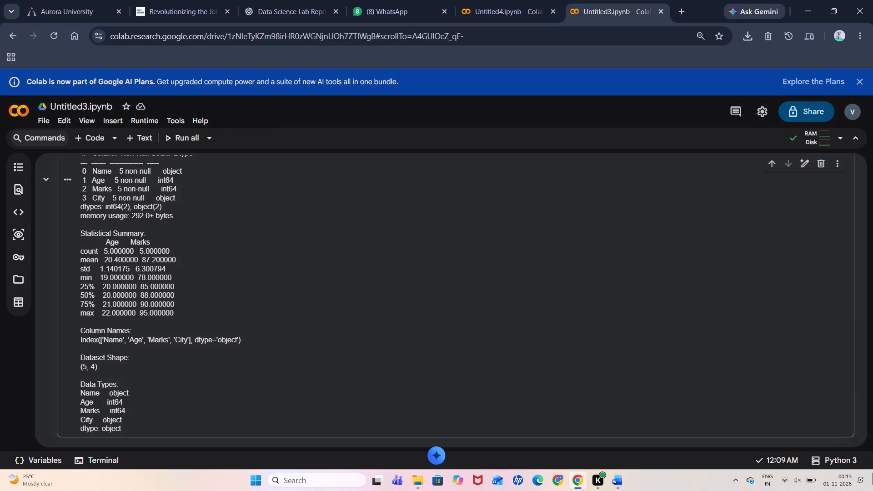
key(alt+Tab)
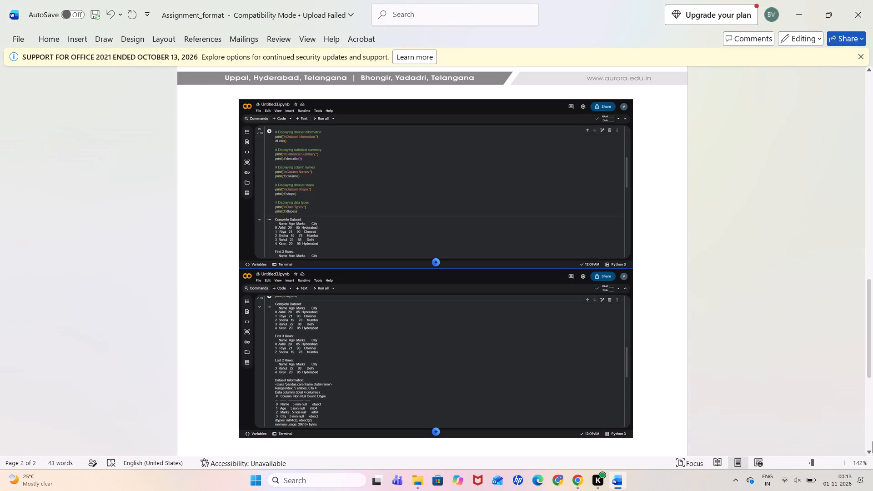
key(ctrl+v)
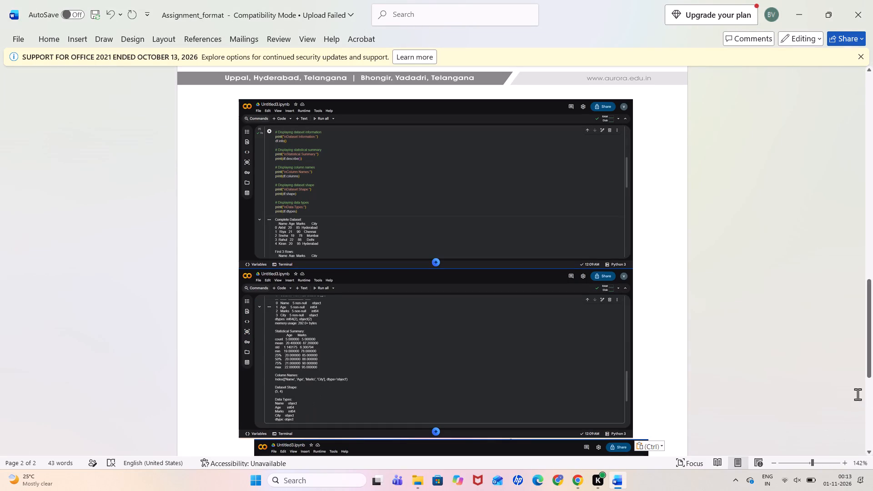
key(Return)
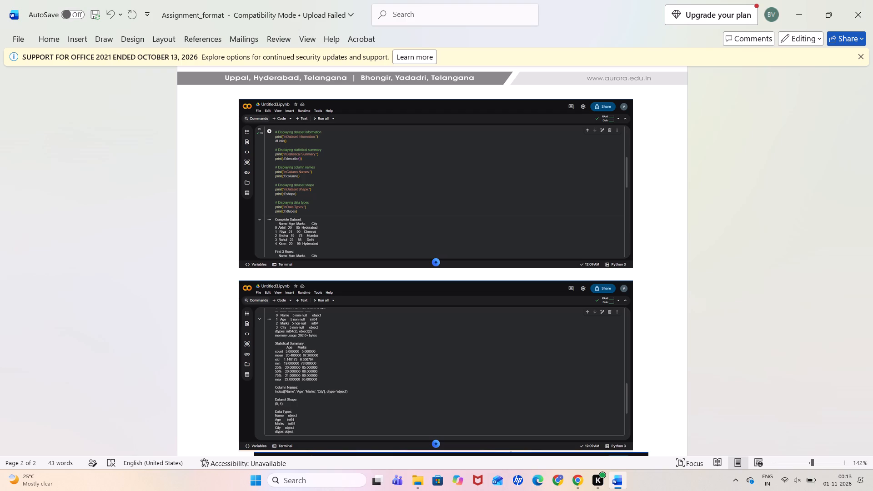
key(BackSpace)
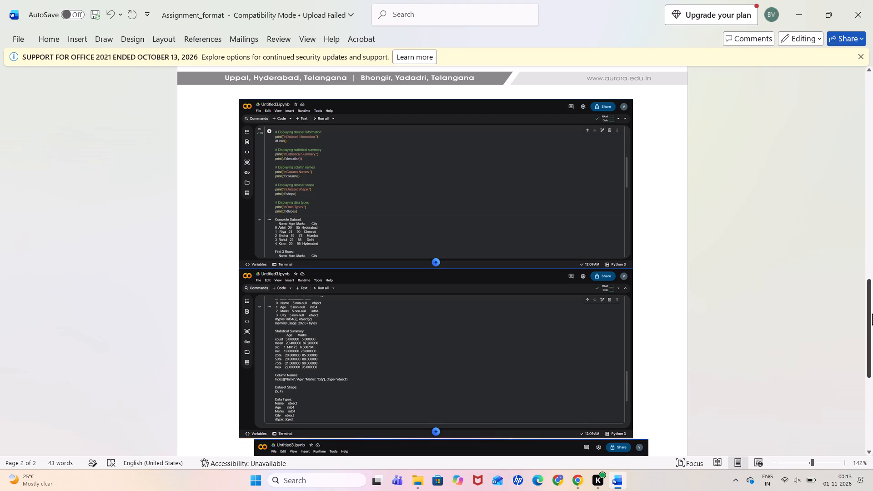
click(637, 437)
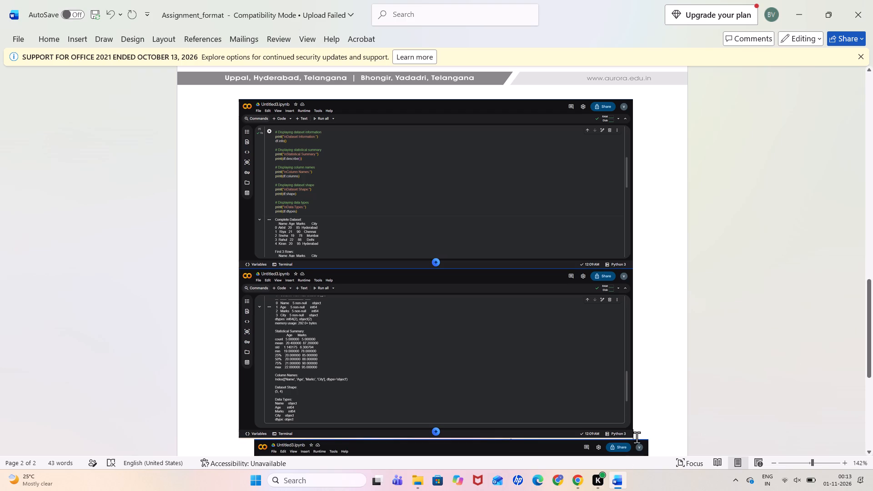
key(Return)
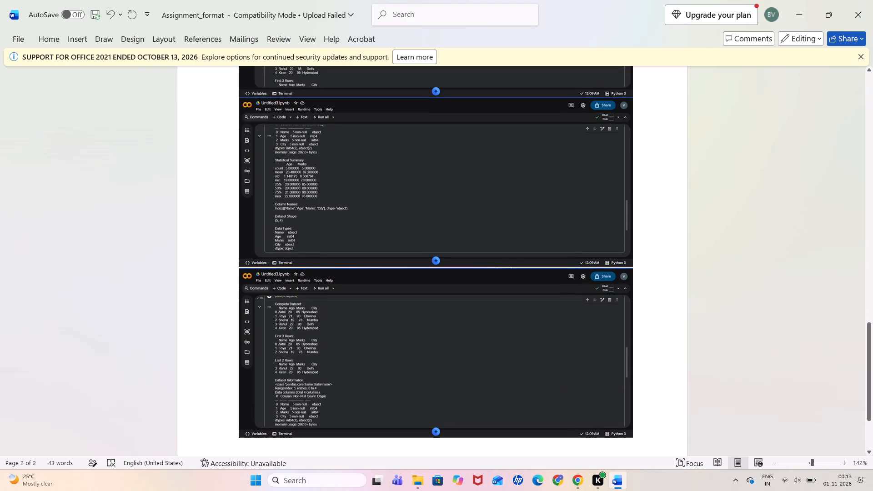
scroll(637, 437, down, 5)
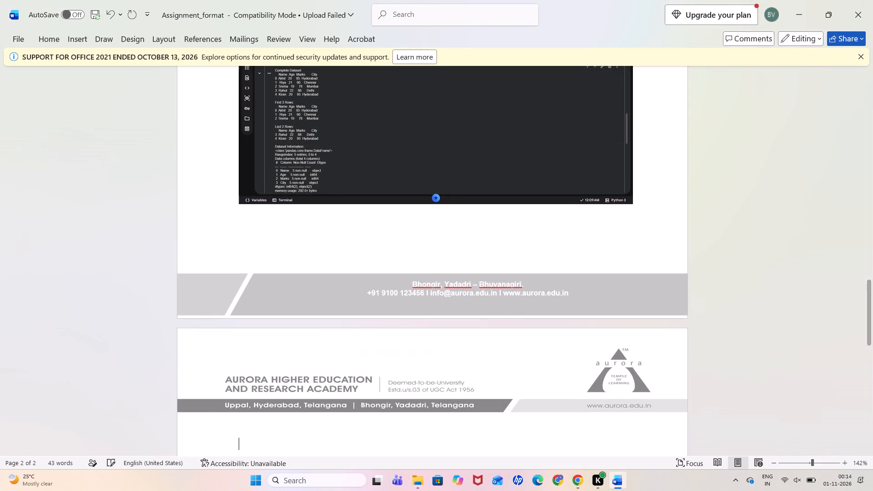
key(ctrl+v)
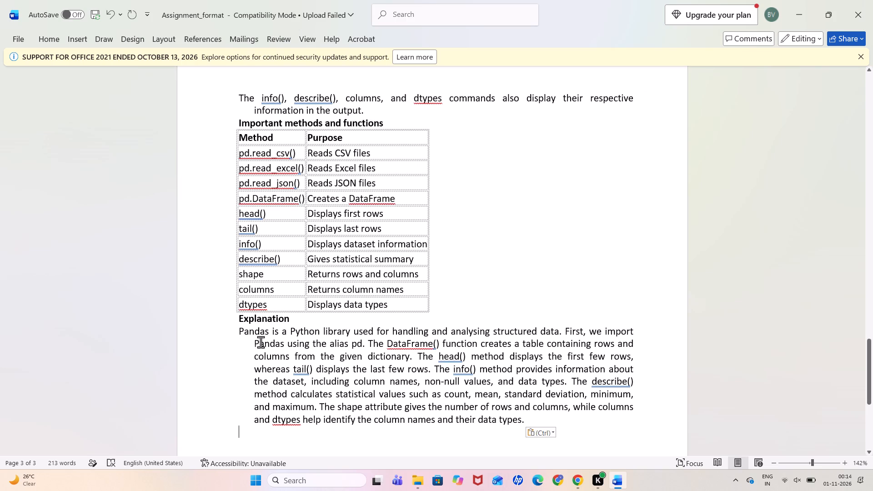
Remove the hanging indent from the Explanation paragraph that begins with "Pandas is a Python library".
click(238, 329)
key(BackSpace)
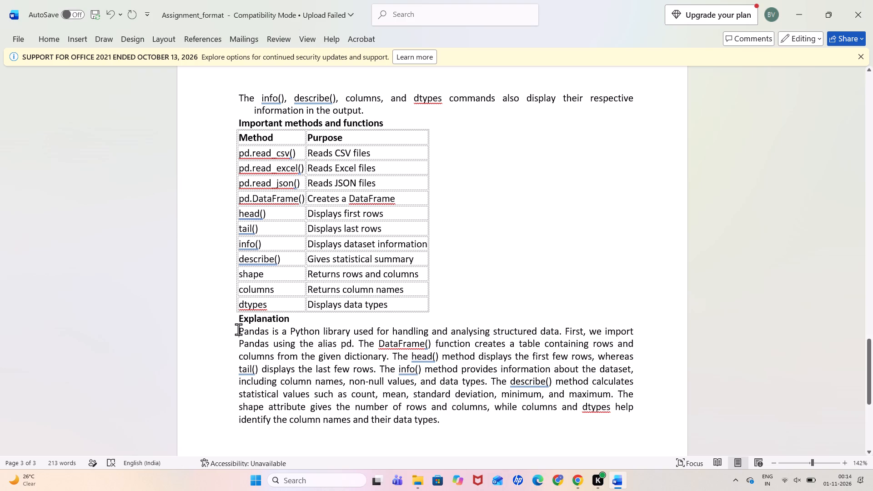
Insert two blank lines between the methods table and the Explanation heading.
click(442, 315)
key(Left)
key(Left)
key(Left)
key(Left)
key(Left)
key(Left)
key(Left)
key(Left)
key(Left)
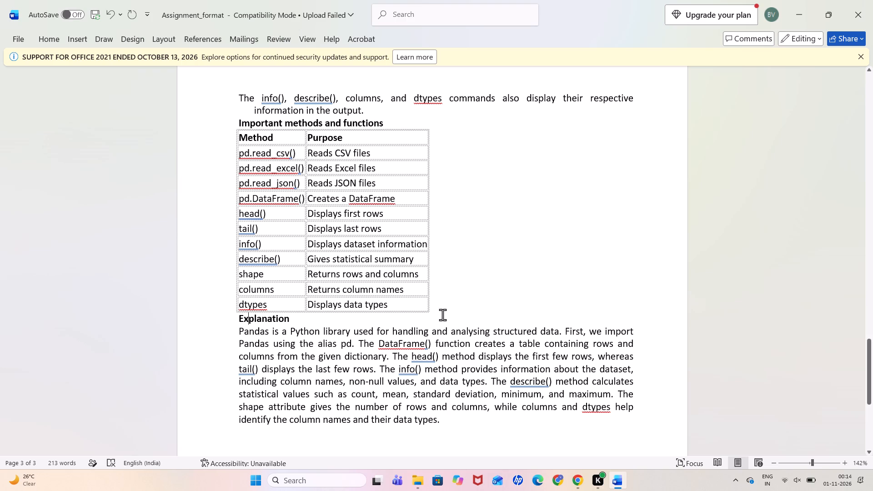
key(Left)
key(Left)
key(Return)
key(Return)
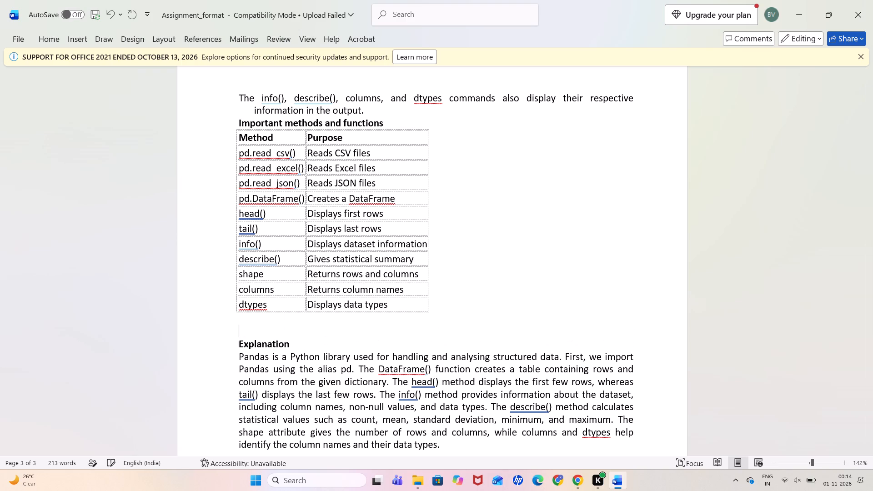
Remove the extra blank line above the info(), describe() sentence, keeping the sentence at the start of page 3.
scroll(436, 228, up, 1)
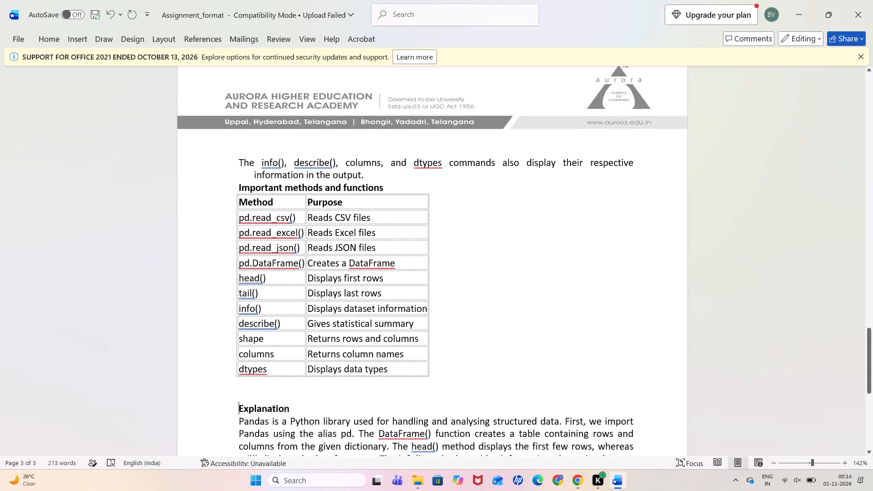
click(240, 163)
key(BackSpace)
key(BackSpace)
key(BackSpace)
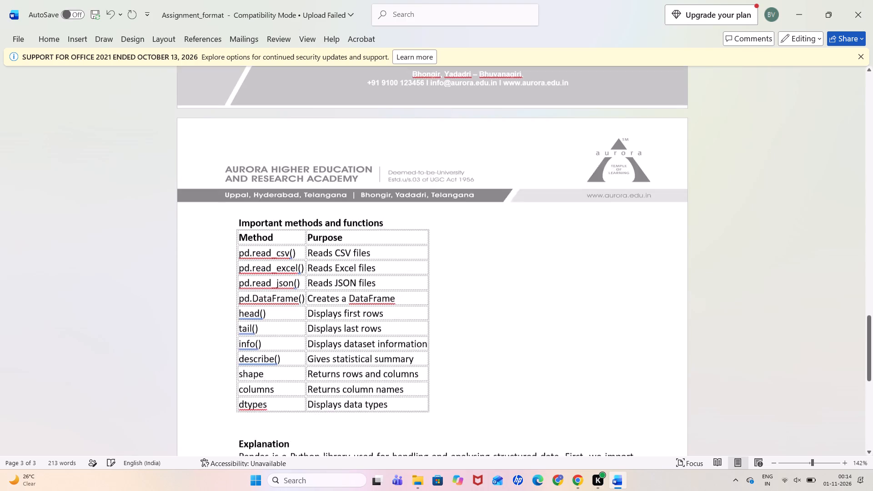
key(Return)
key(Return)
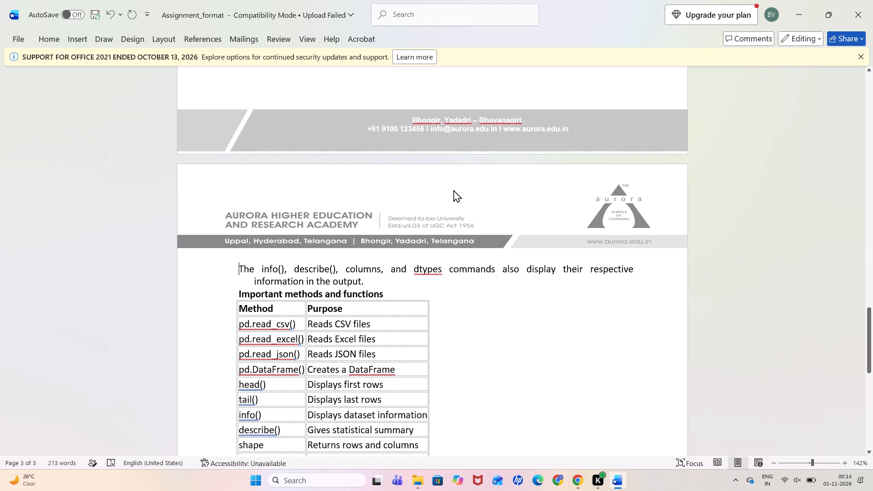
Space out the "Important methods and functions" heading with two blank lines above it and one below it.
click(239, 293)
key(Return)
key(Return)
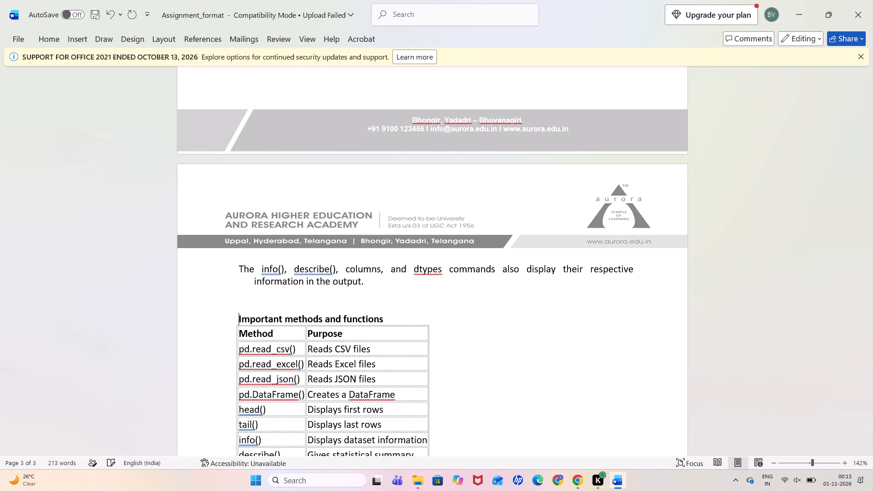
scroll(239, 293, down, 4)
scroll(239, 293, up, 1)
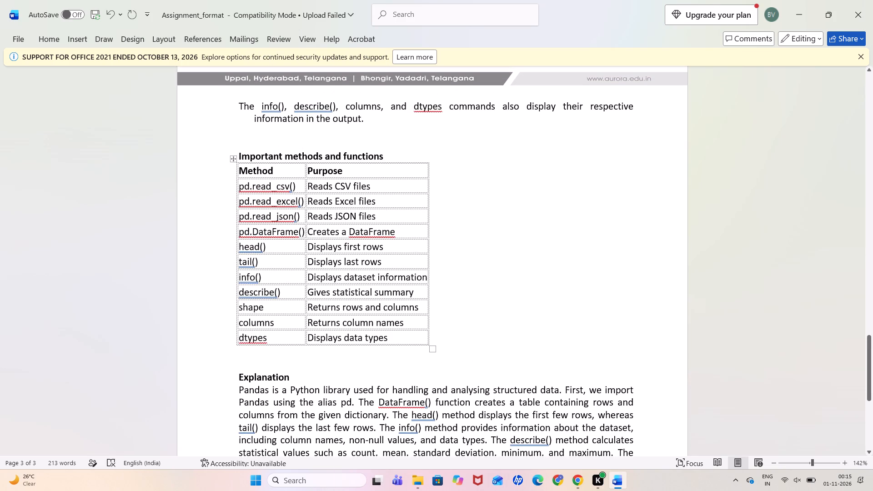
click(390, 156)
key(Return)
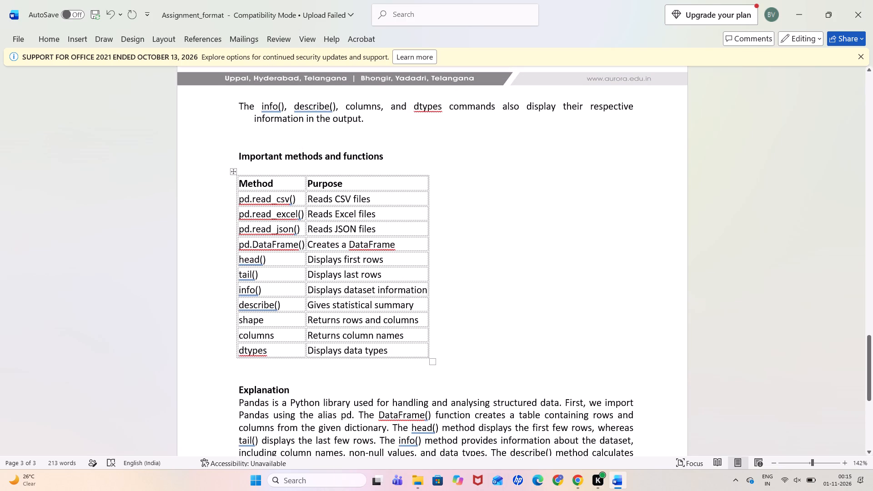
Widen the methods table by extending its outer edge beside the Purpose column, and enlarge the Method column.
drag(429, 245, 495, 247)
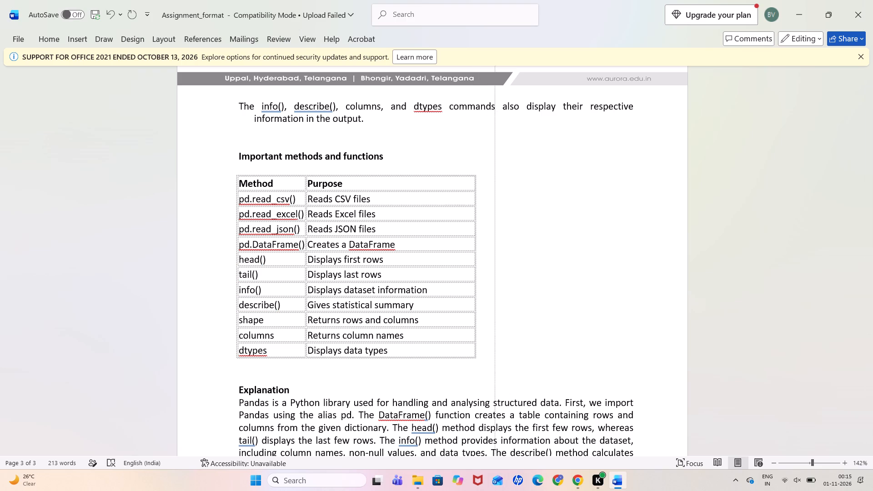
drag(495, 247, 525, 250)
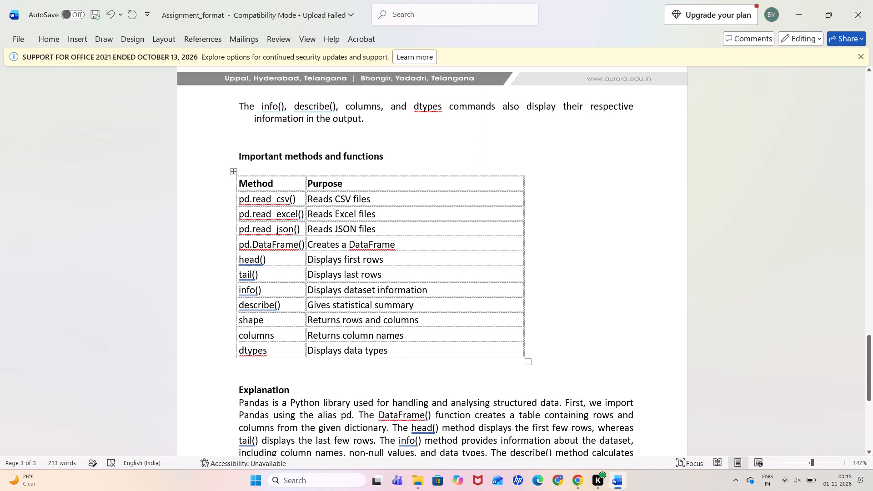
drag(304, 262, 335, 269)
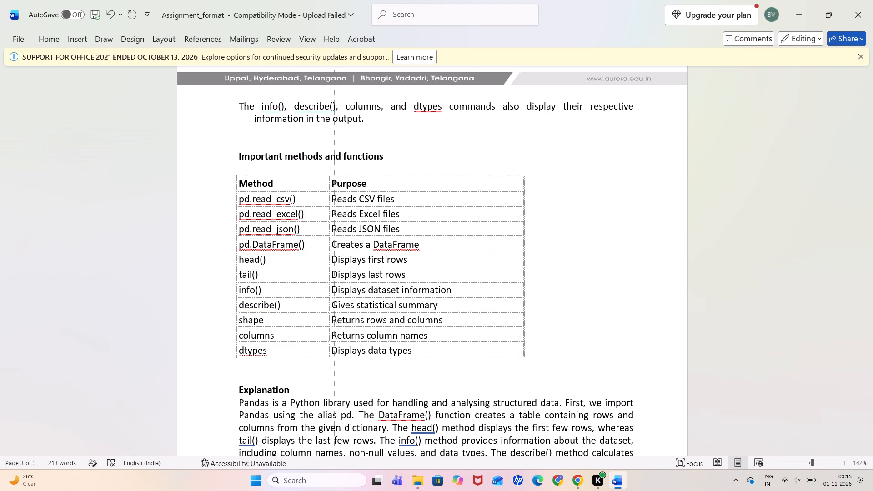
drag(335, 269, 336, 269)
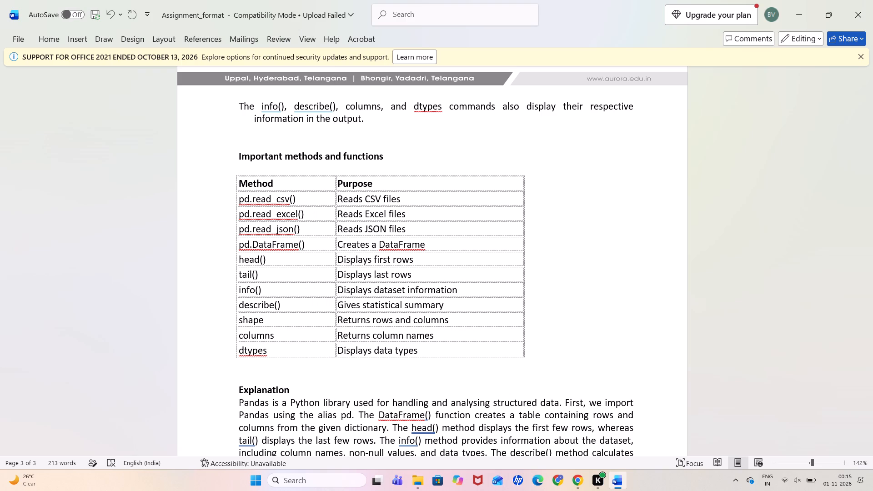
click(587, 293)
scroll(587, 293, down, 2)
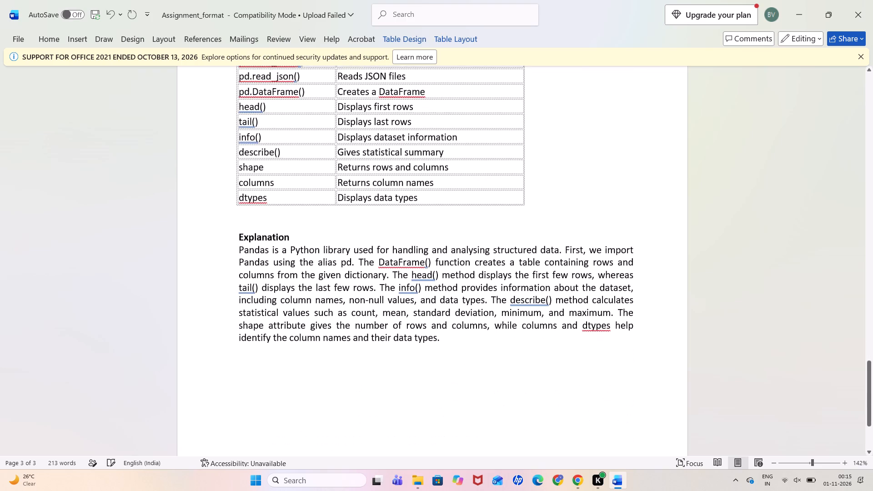
scroll(587, 293, up, 10)
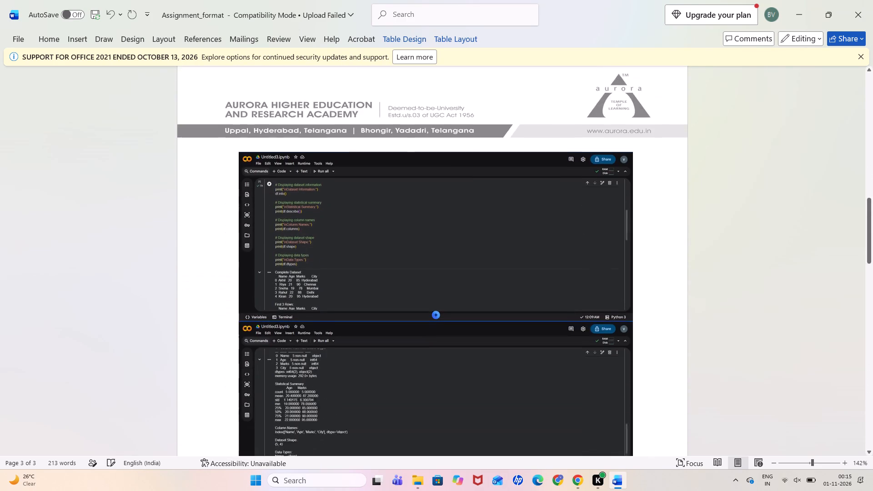
scroll(587, 293, down, 11)
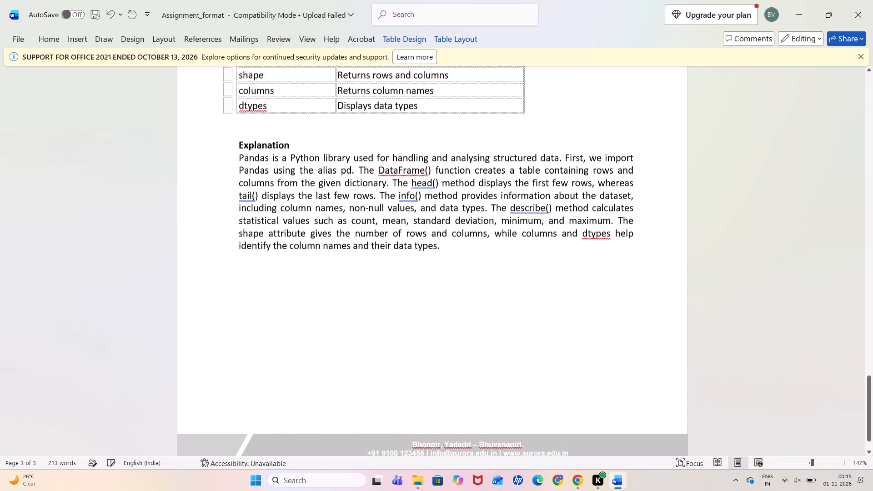
click(479, 254)
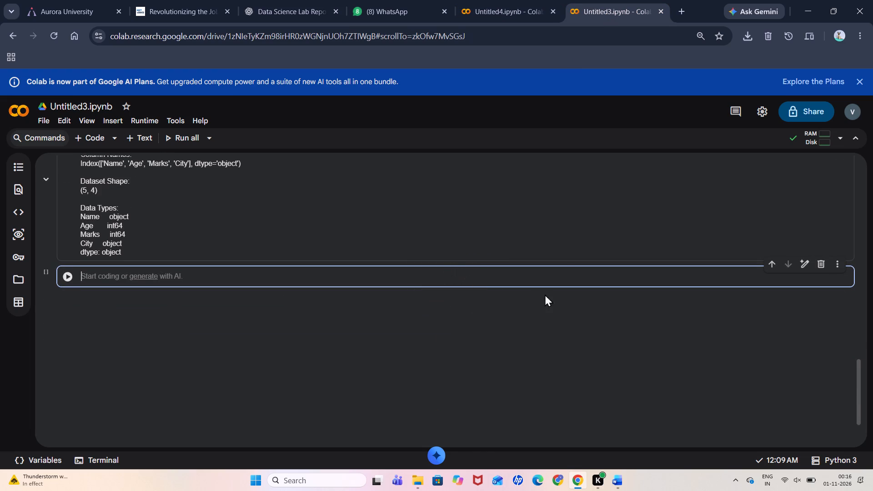
Delete the empty code cell below the last output in the Untitled3.ipynb notebook.
click(818, 264)
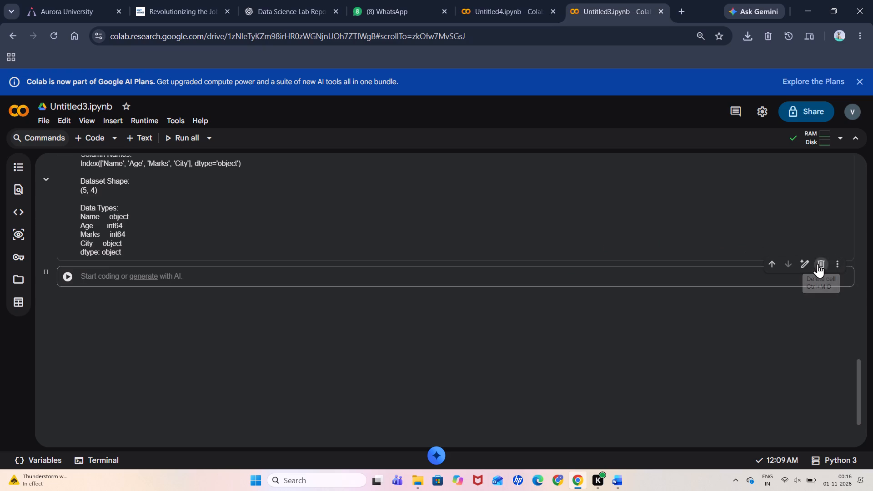
Add a text cell below the last output reading "Selecting and filtering data".
scroll(548, 309, down, 9)
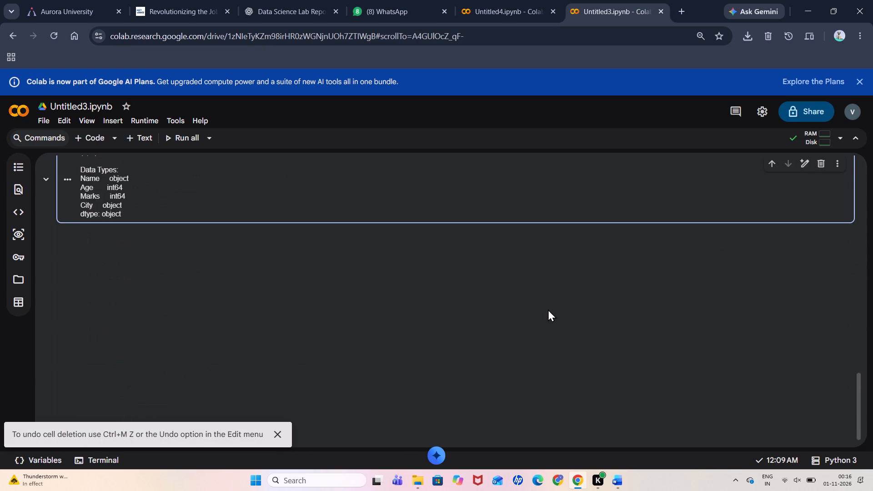
scroll(548, 309, down, 1)
click(481, 207)
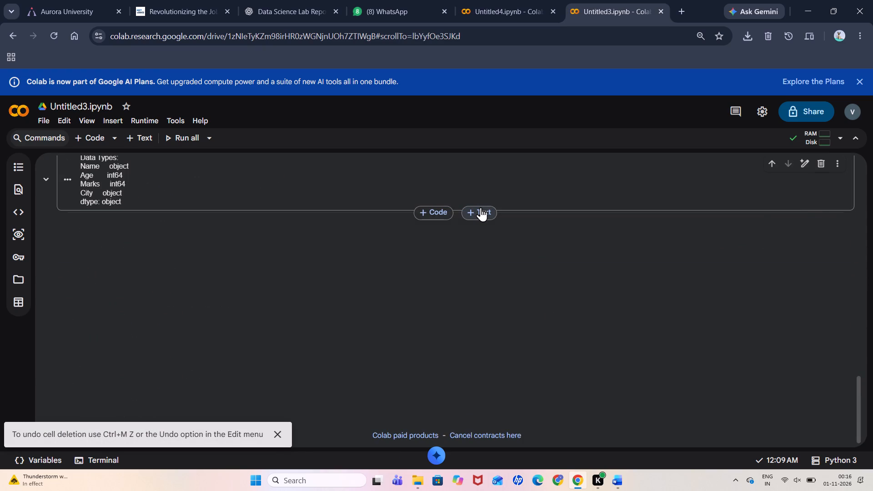
text(Selecting and)
key(space)
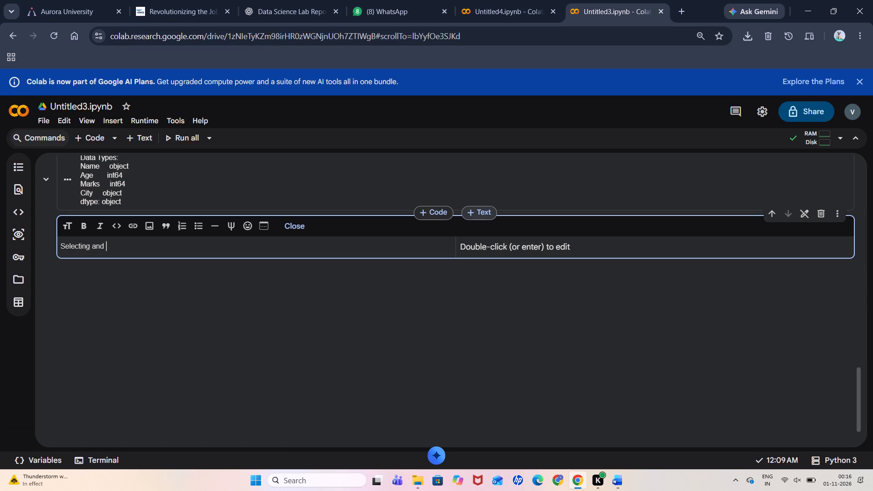
text(filtering)
key(space)
text(dat)
key(a)
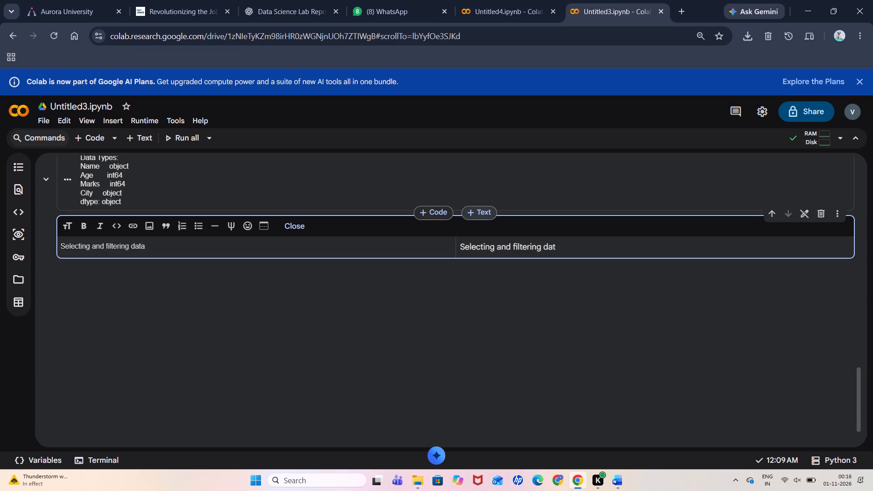
key(Return)
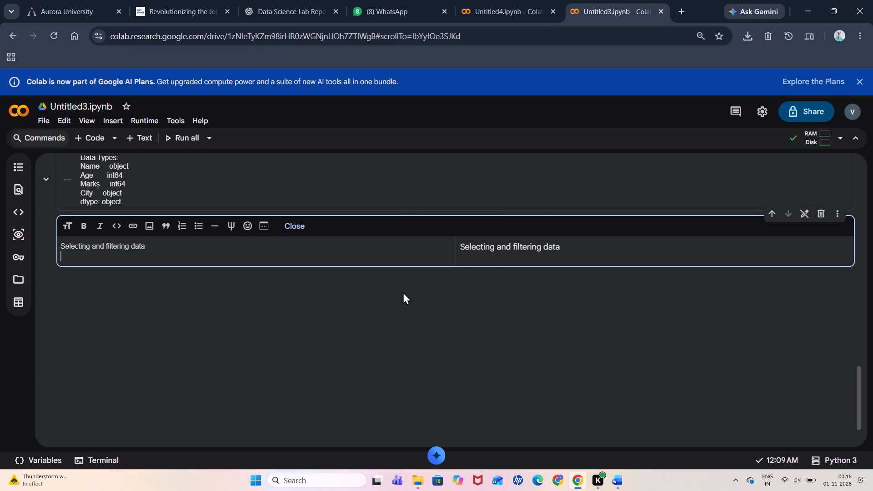
Add a code cell below the "Selecting and filtering data" text, paste the copied Python code into it and run it.
click(443, 268)
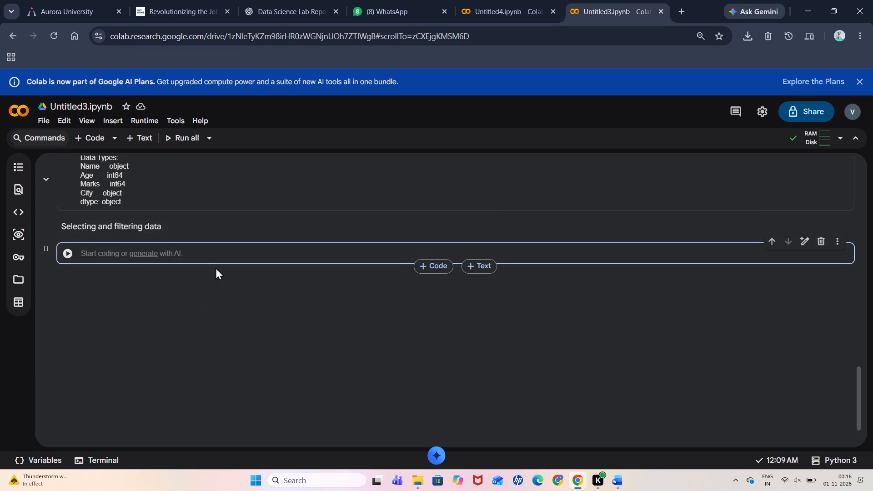
key(ctrl+v)
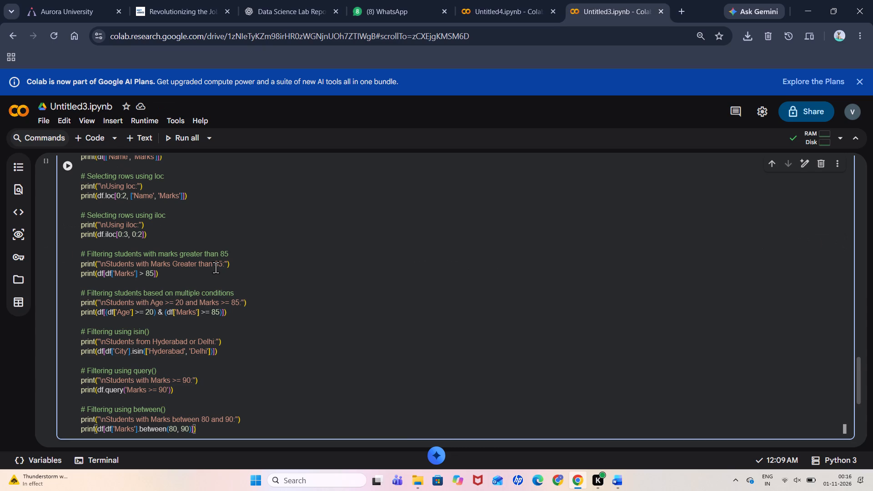
key(ctrl+Return)
Capture a screenshot of the notebook area showing the "Selecting and filtering data" title and the code down to the iloc row selection.
scroll(216, 267, up, 5)
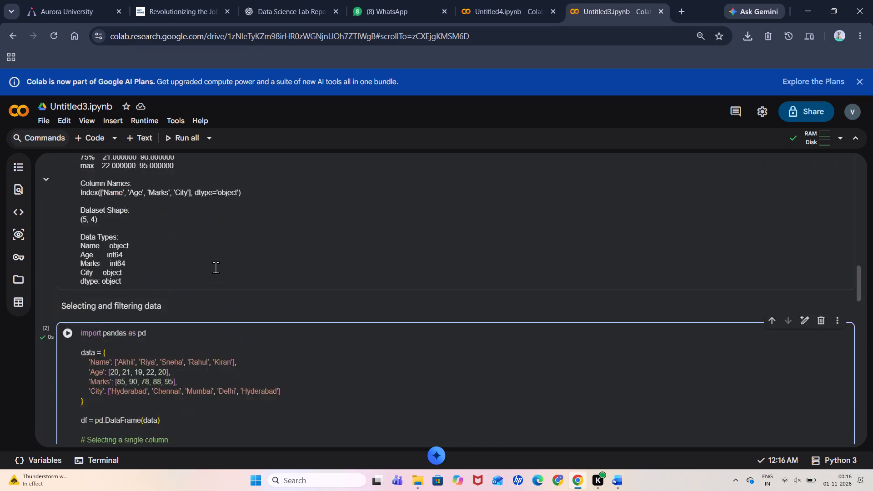
scroll(216, 267, up, 1)
scroll(216, 267, down, 7)
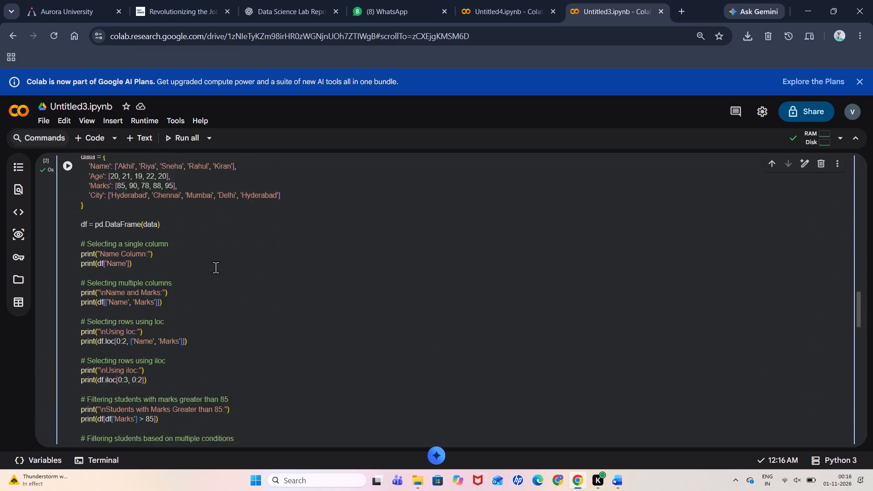
scroll(216, 267, down, 2)
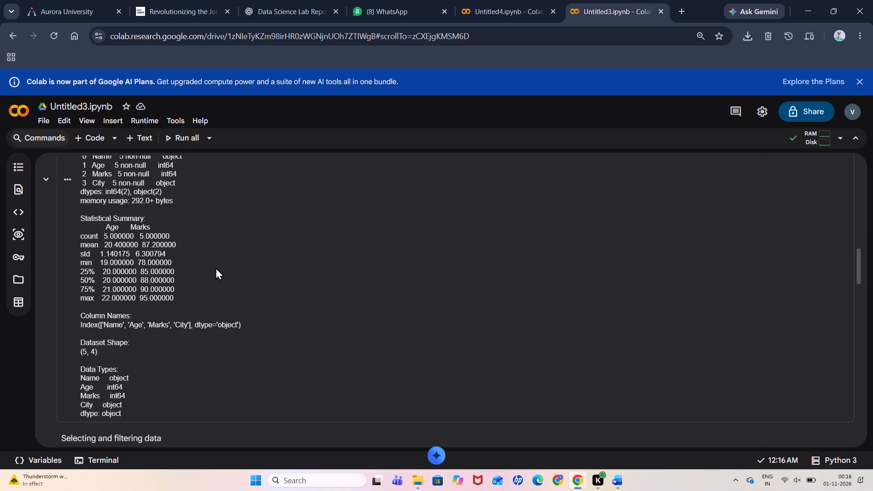
scroll(216, 267, down, 4)
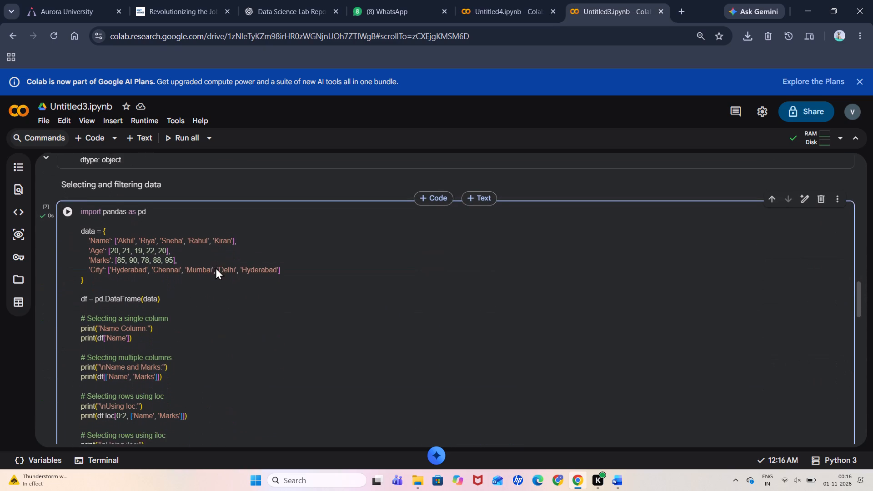
scroll(216, 267, down, 2)
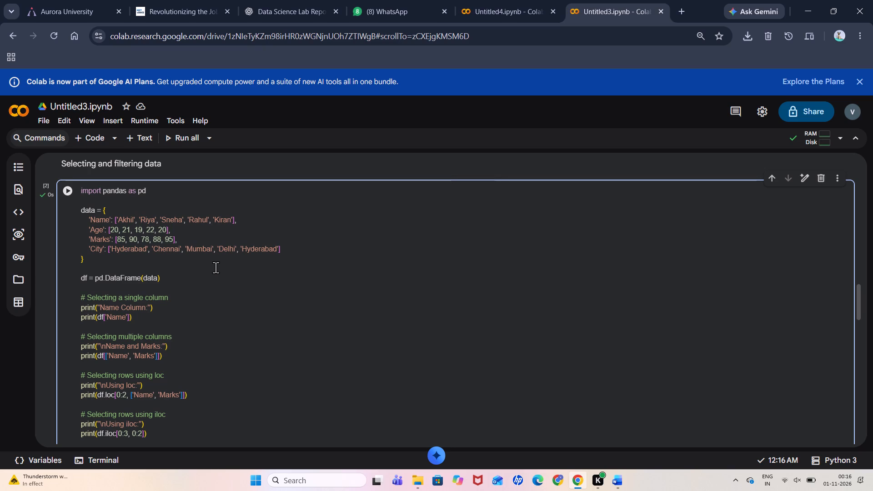
key(Print)
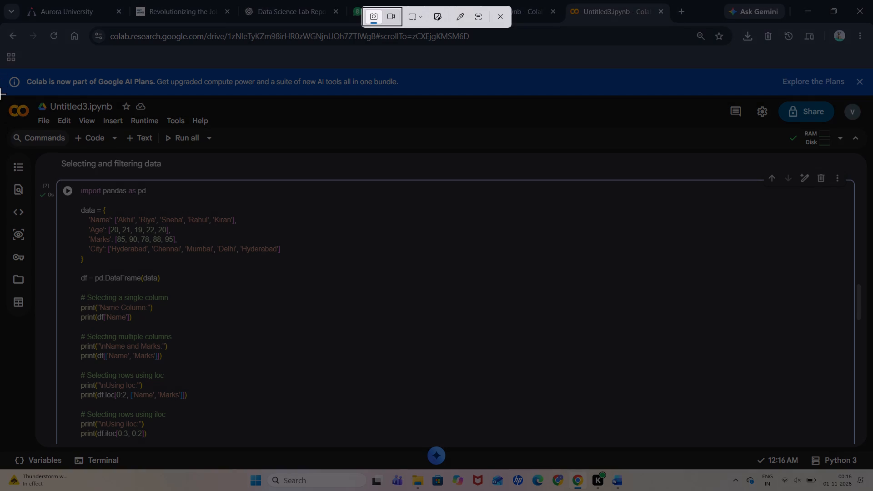
drag(0, 94, 522, 395)
scroll(221, 245, right, 4)
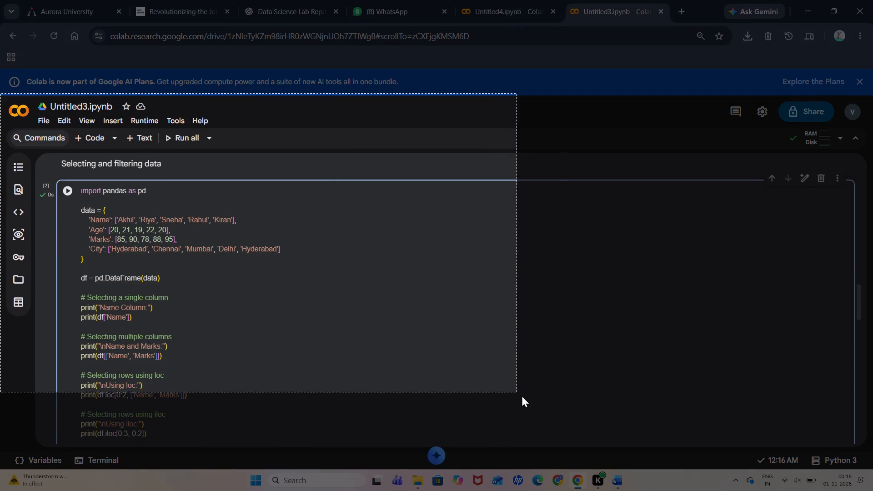
drag(522, 395, 872, 467)
scroll(655, 451, right, 1)
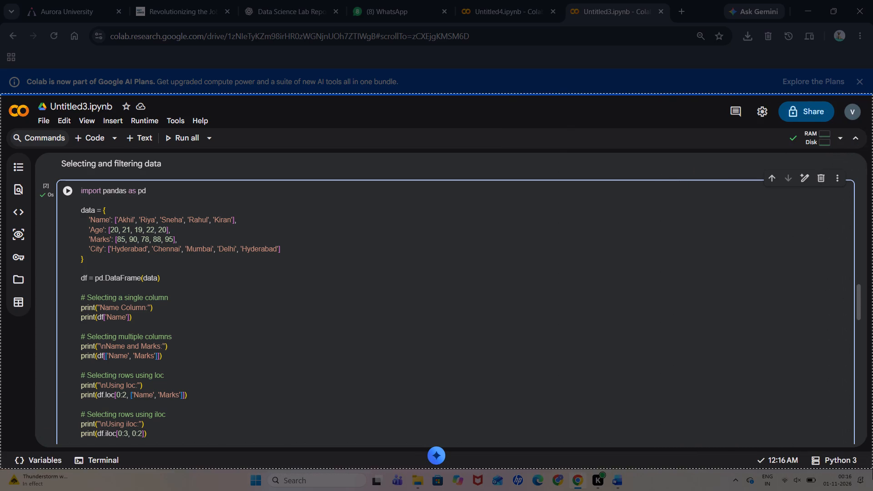
drag(872, 467, 872, 469)
Switch to Word and paste the screenshot on a new line below the heading "2. Selecting and Filtering Data".
key(alt+Tab)
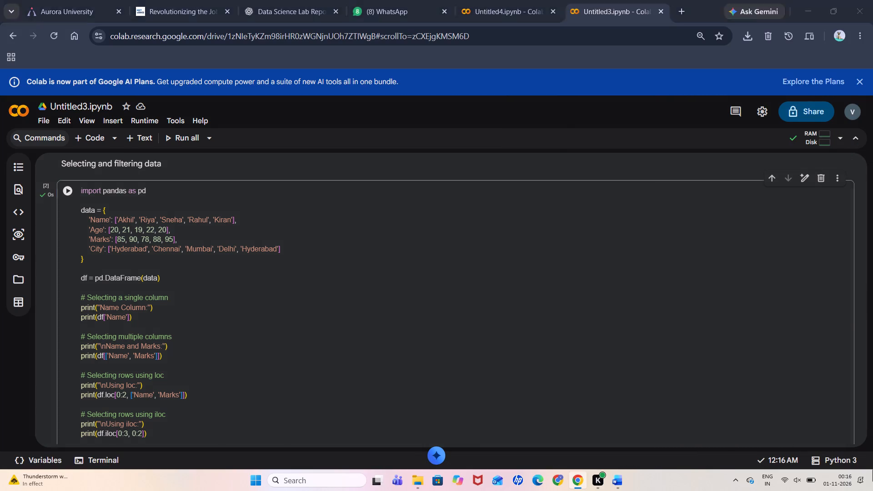
key(Return)
key(Return)
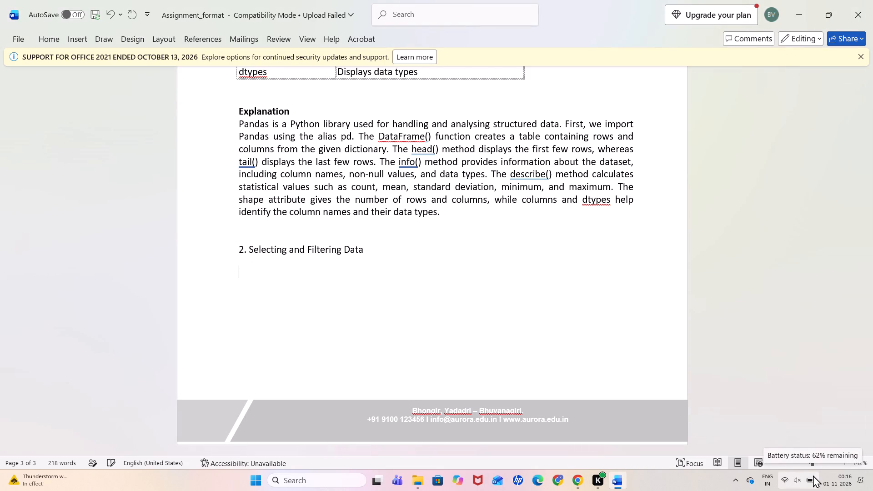
key(ctrl+v)
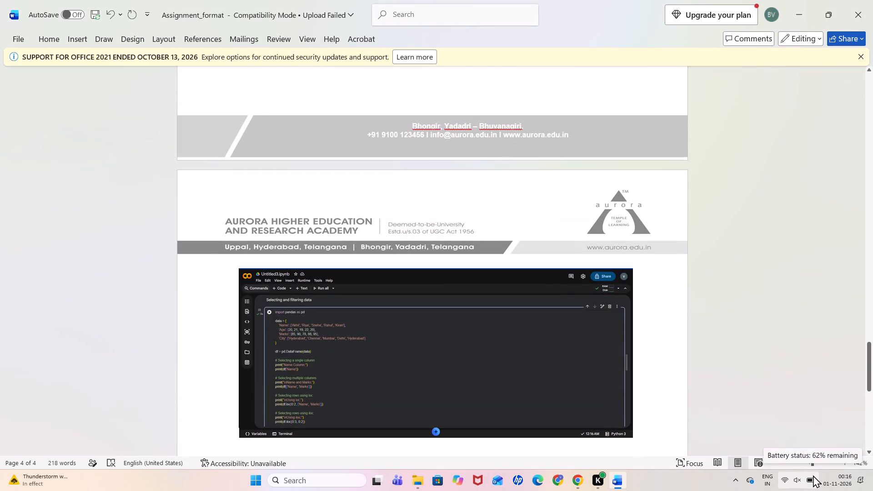
Switch to Chrome and capture a screenshot of the remaining code, from the iloc row selection through the between() filter.
key(alt+Tab)
scroll(813, 475, down, 2)
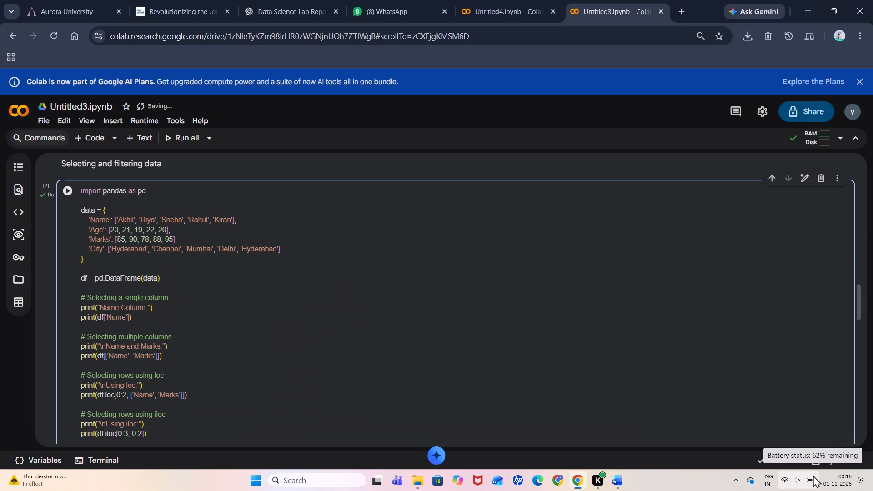
scroll(813, 475, down, 1)
scroll(632, 378, down, 4)
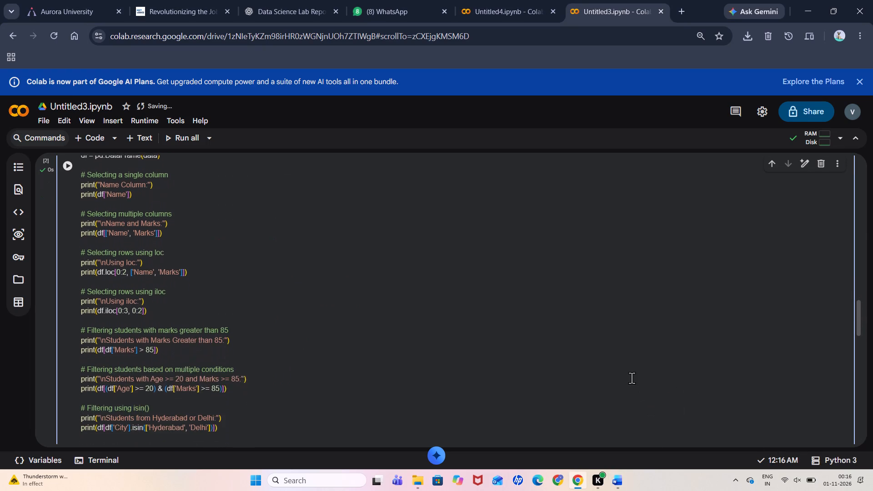
scroll(632, 378, down, 2)
scroll(632, 378, up, 1)
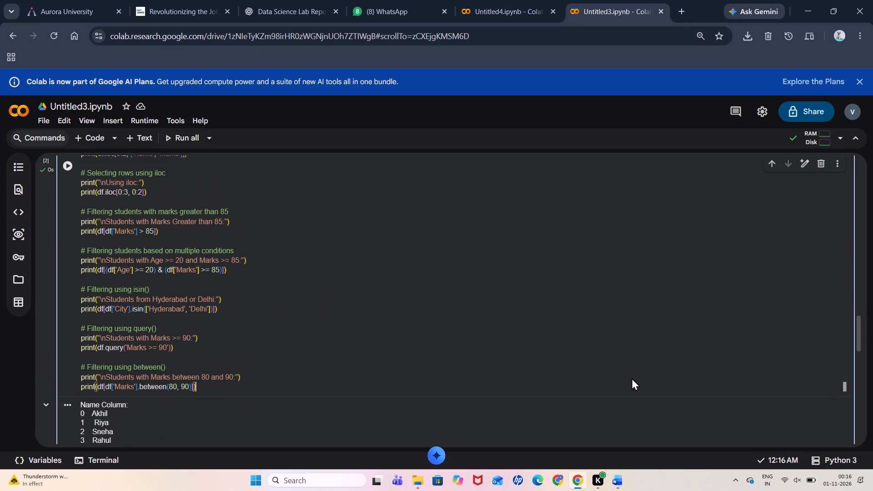
scroll(632, 378, up, 2)
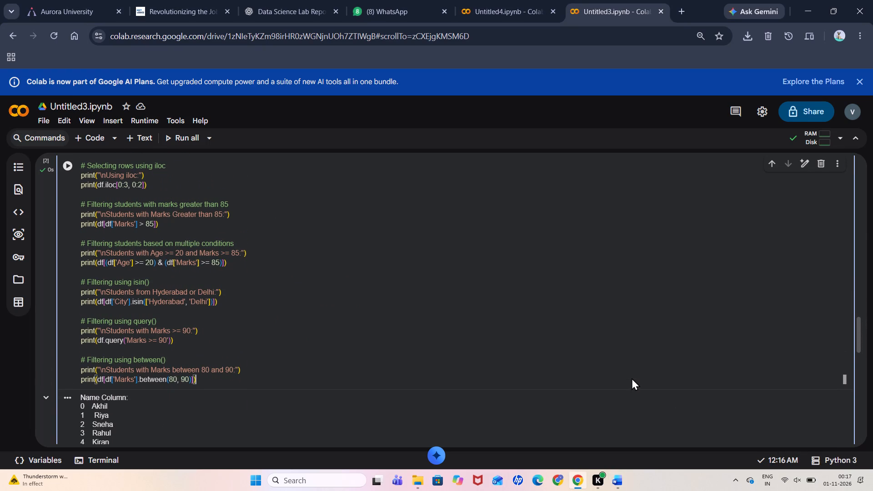
scroll(632, 378, up, 1)
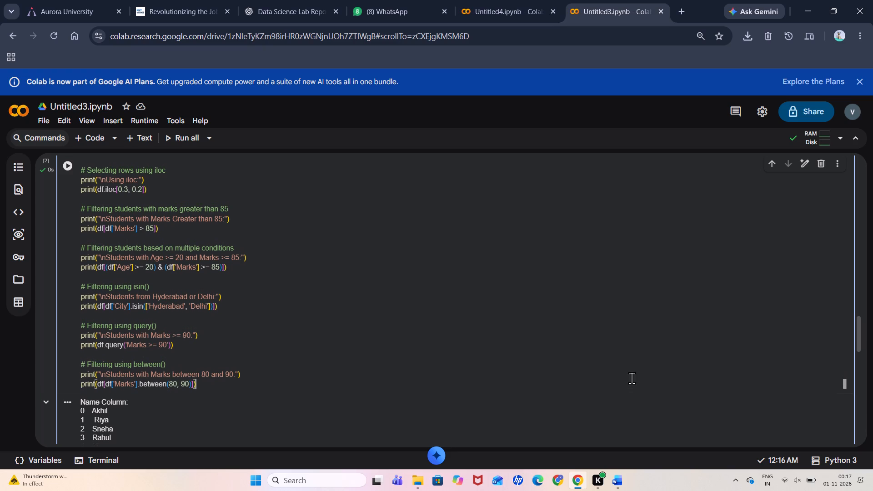
key(Print)
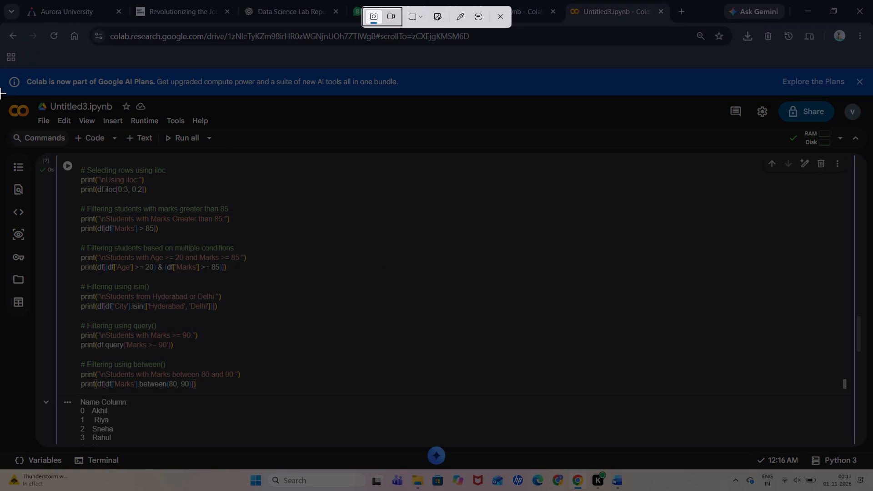
drag(0, 93, 541, 451)
scroll(268, 336, right, 3)
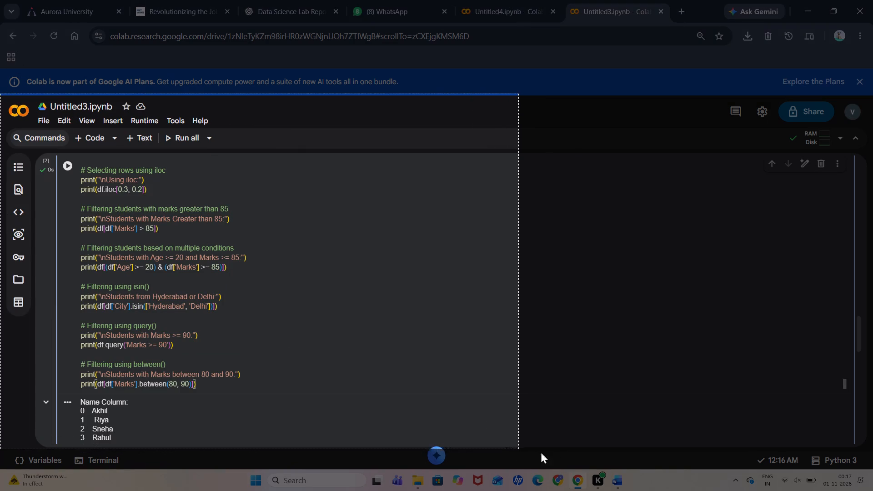
drag(541, 451, 872, 474)
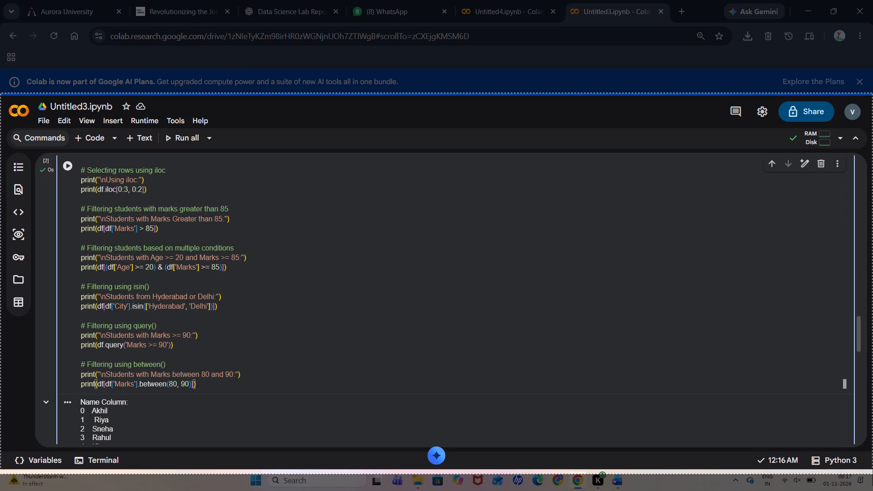
drag(872, 474, 872, 469)
Switch to Word, paste the second code screenshot directly below the first one and start a new line after it.
key(alt+Tab)
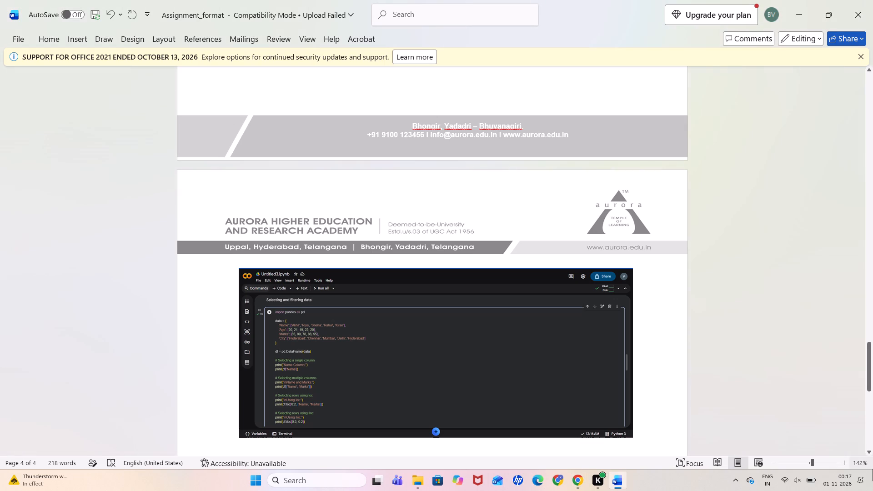
click(674, 445)
key(ctrl+v)
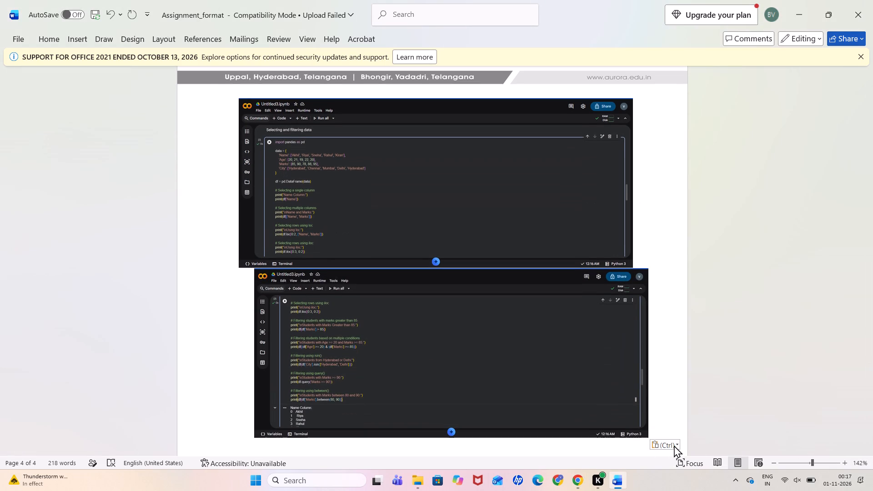
key(Return)
Switch to Chrome and capture a screenshot of the notebook output from "Name Column" through "Students with Marks Greater than 85".
key(alt+Tab)
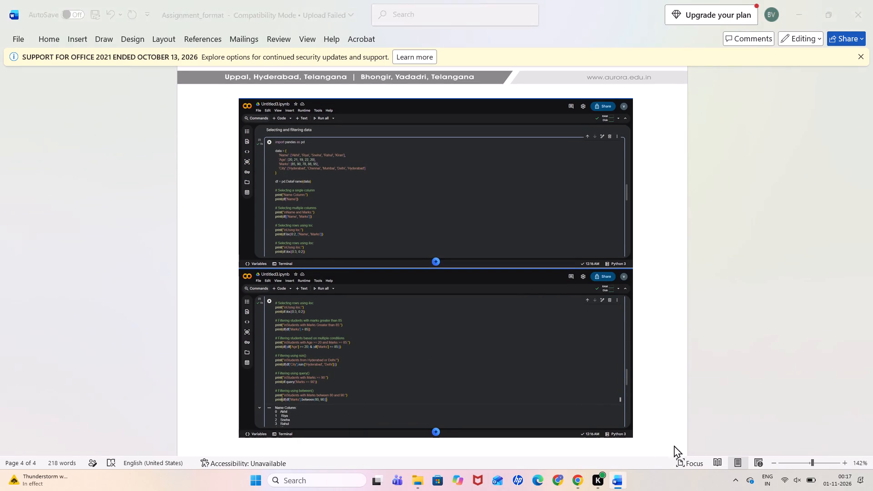
scroll(674, 445, down, 4)
scroll(560, 381, down, 1)
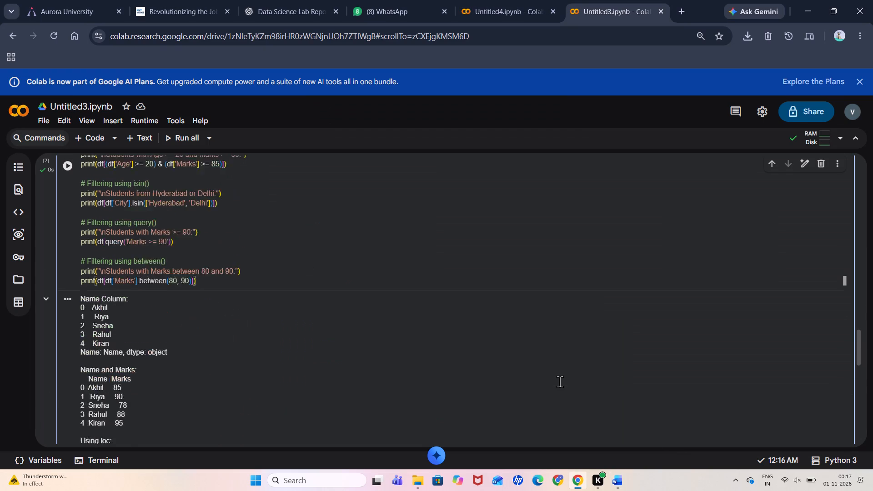
scroll(560, 381, down, 4)
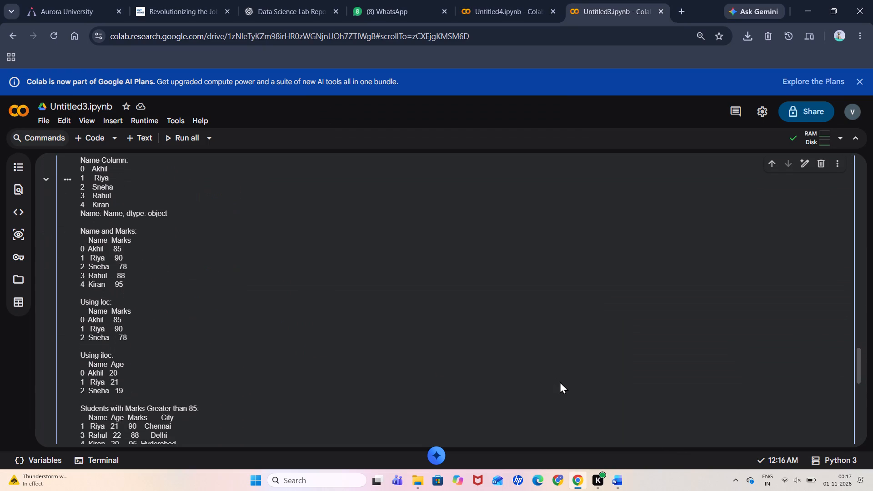
scroll(560, 381, down, 1)
key(Print)
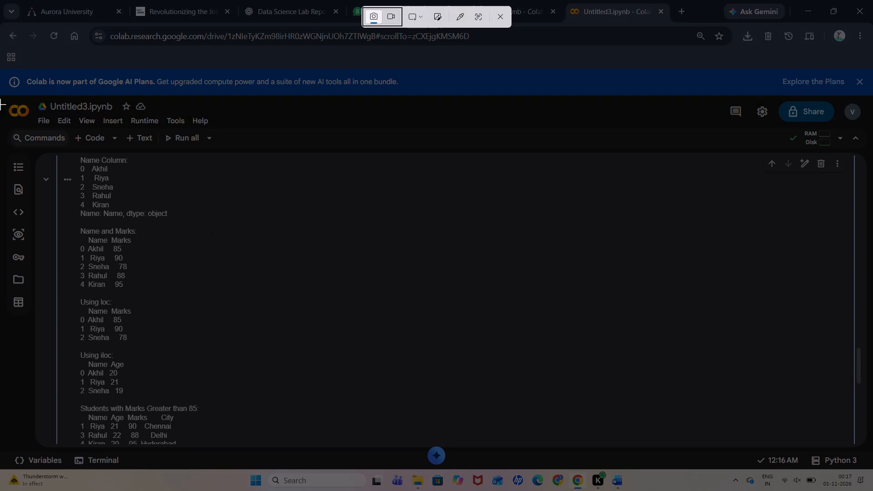
click(0, 96)
click(236, 312)
drag(0, 97, 268, 348)
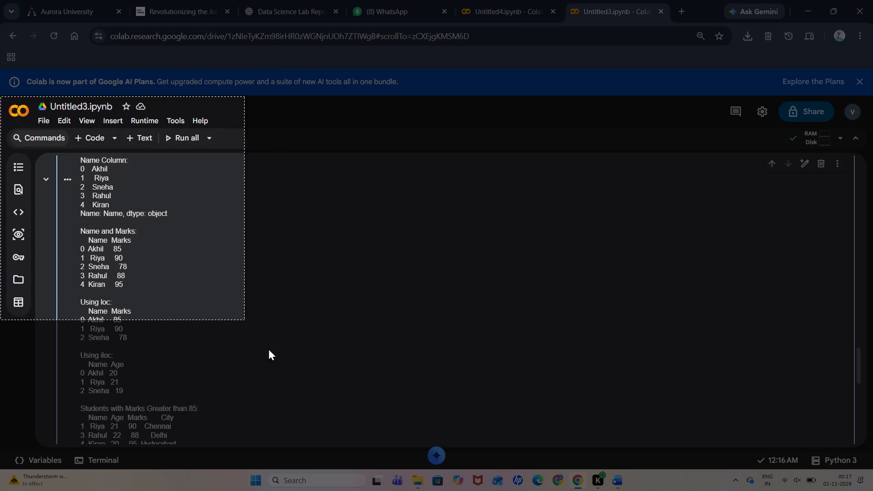
drag(268, 348, 872, 459)
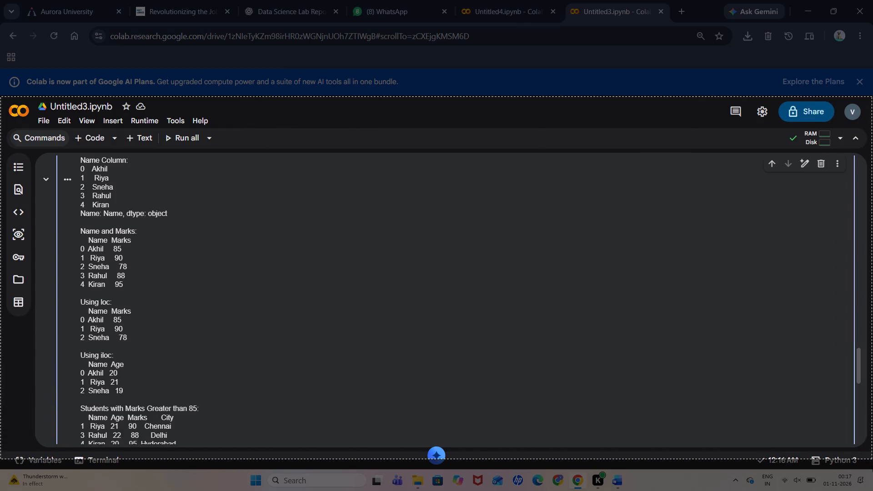
drag(872, 459, 872, 469)
Switch to Word and paste the output screenshot into the Selecting and Filtering Data section.
key(alt+Tab)
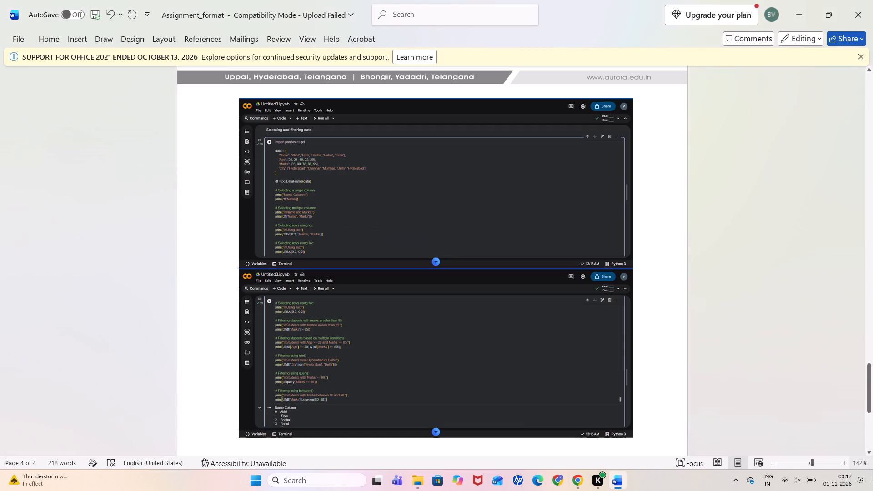
key(ctrl+v)
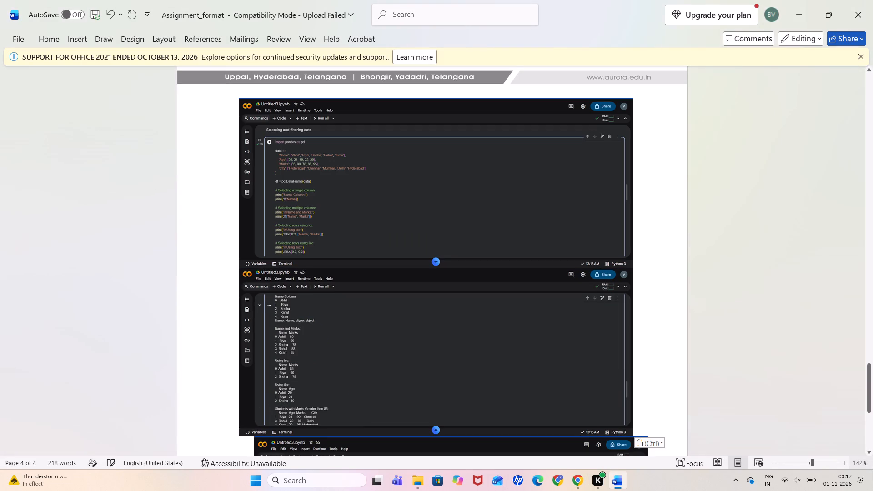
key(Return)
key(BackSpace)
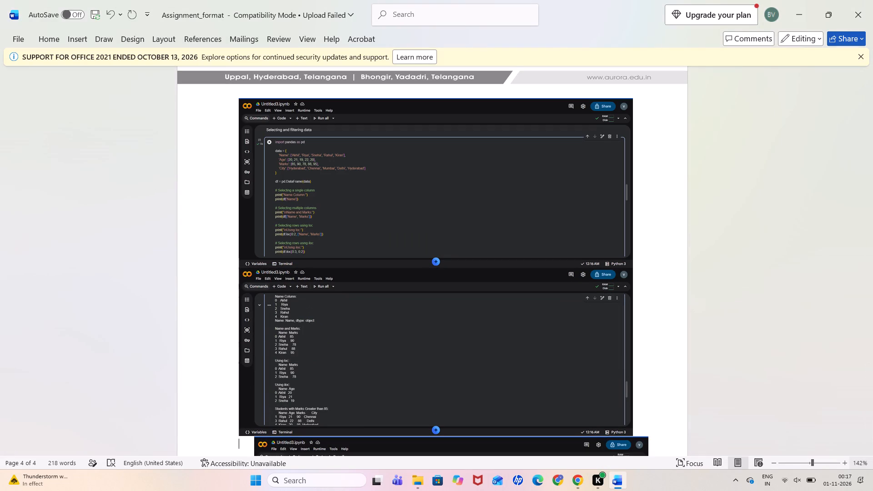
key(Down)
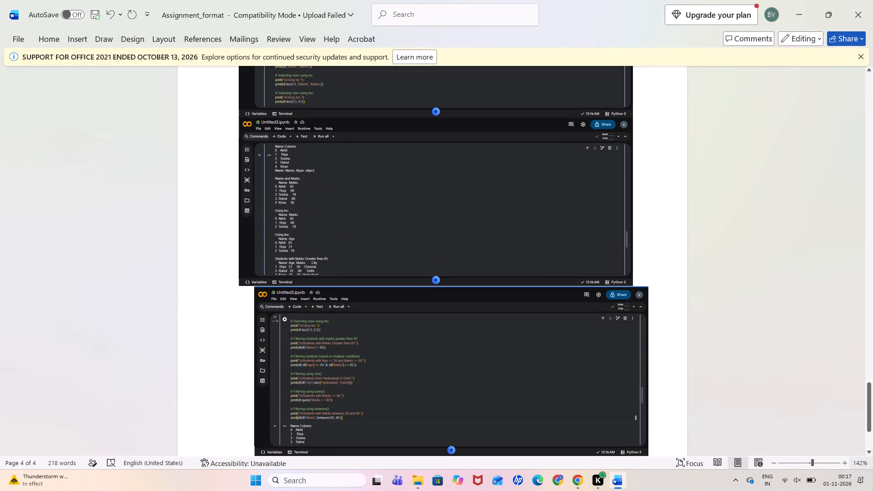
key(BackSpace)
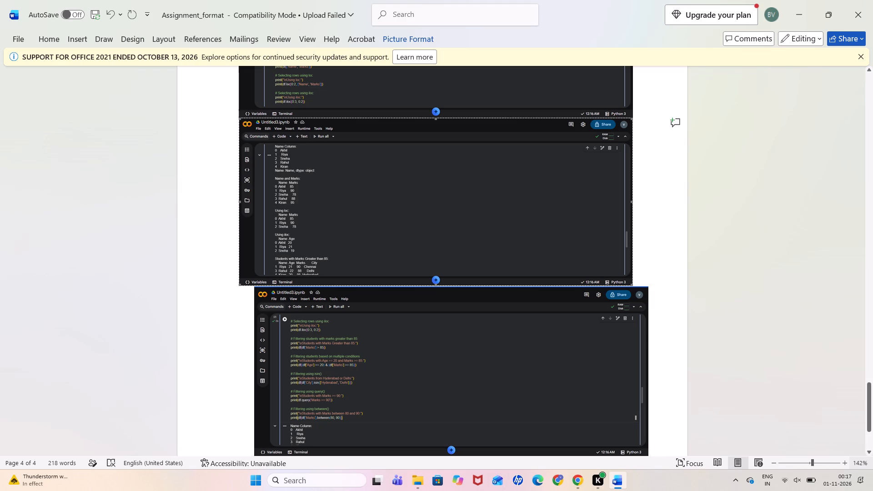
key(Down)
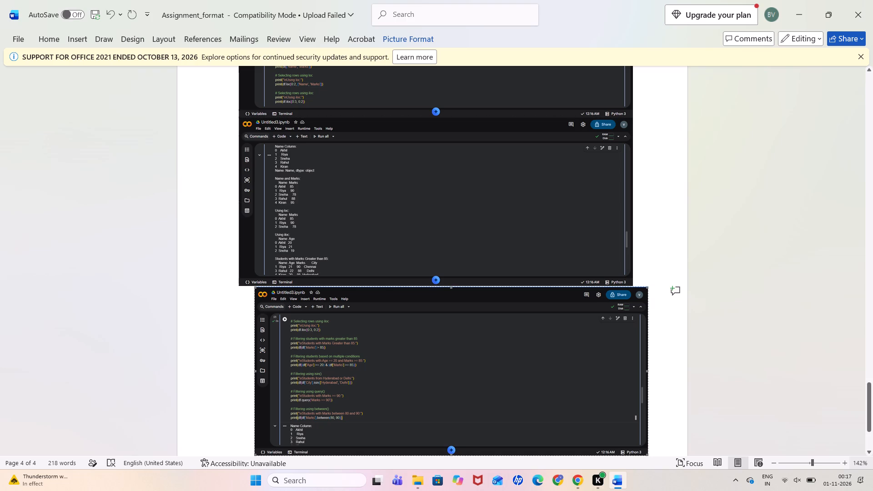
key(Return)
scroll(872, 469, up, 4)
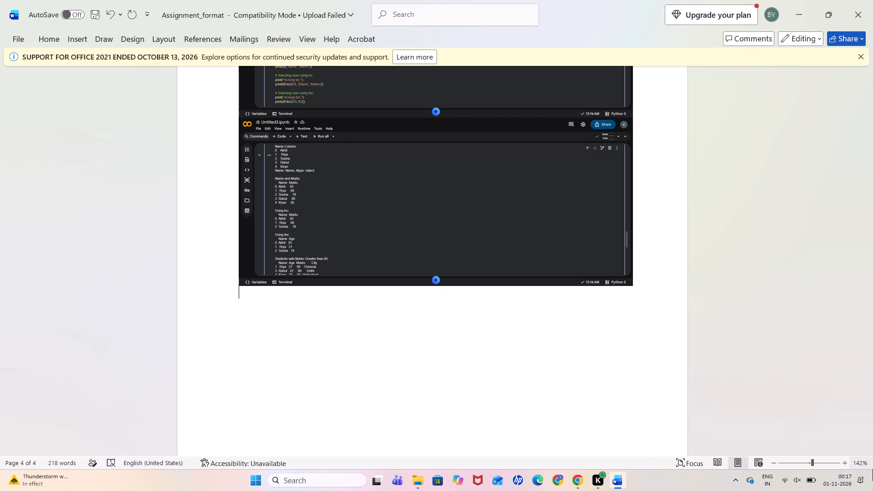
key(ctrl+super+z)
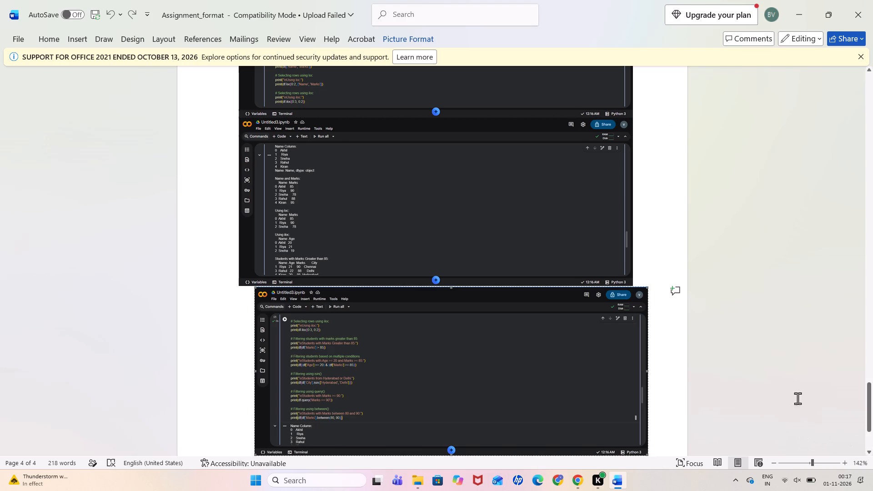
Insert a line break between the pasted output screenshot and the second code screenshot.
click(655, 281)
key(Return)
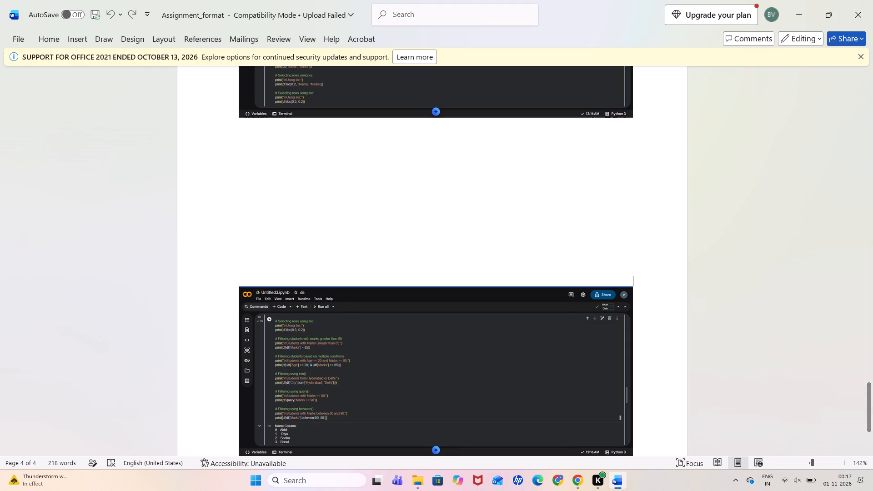
Check the Colab output in Chrome, and review the order of the pasted code and output screenshots in Word.
key(alt+Tab)
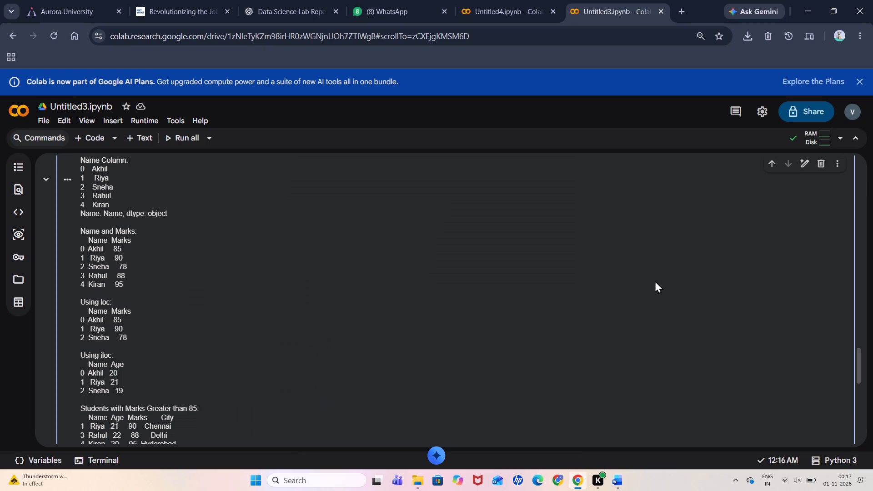
scroll(655, 281, right, 1)
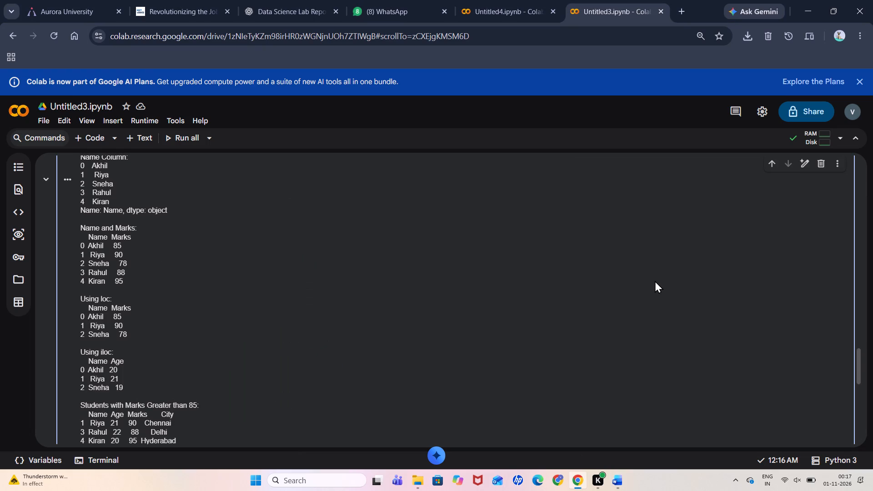
key(alt+Tab)
scroll(655, 281, down, 1)
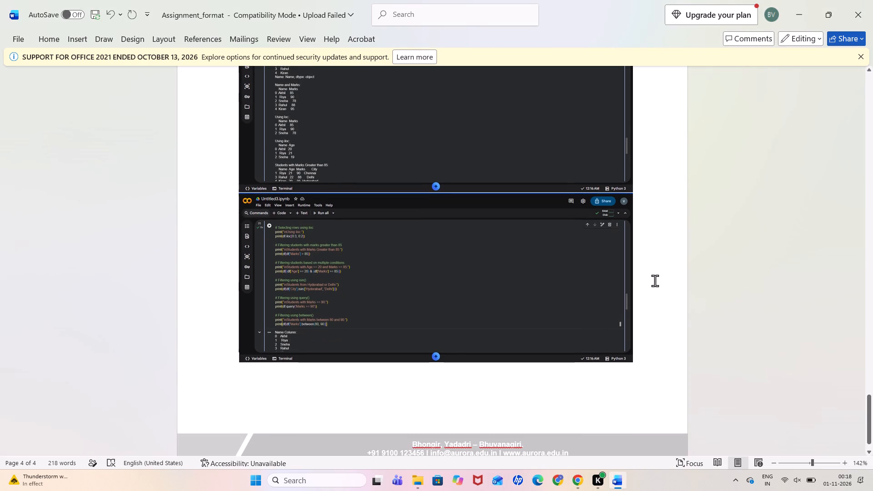
scroll(655, 281, up, 2)
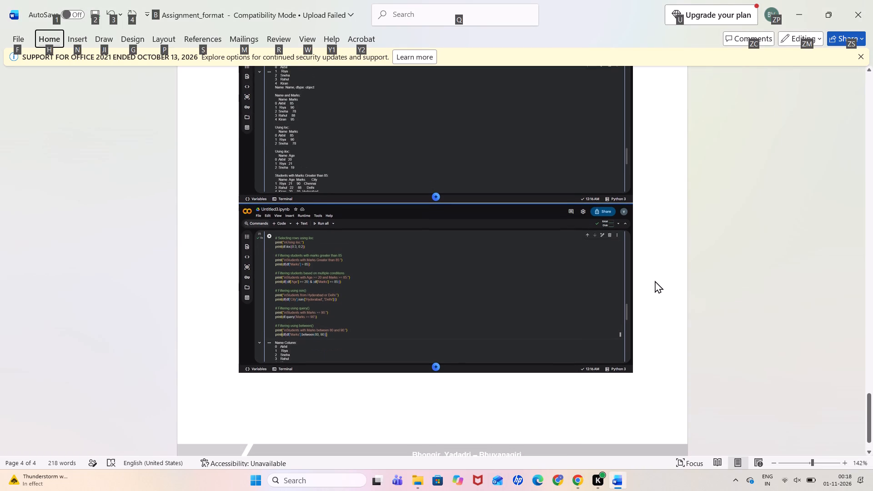
scroll(655, 281, up, 2)
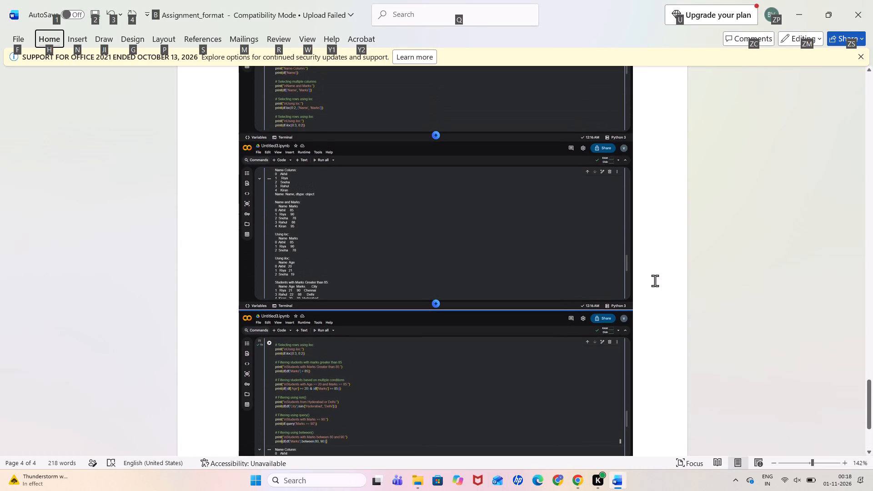
scroll(655, 281, up, 4)
scroll(655, 281, down, 1)
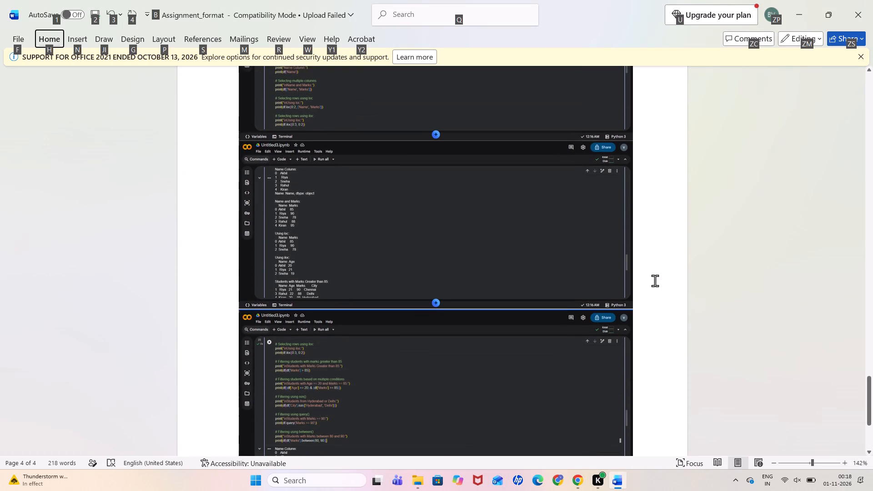
scroll(655, 281, down, 1)
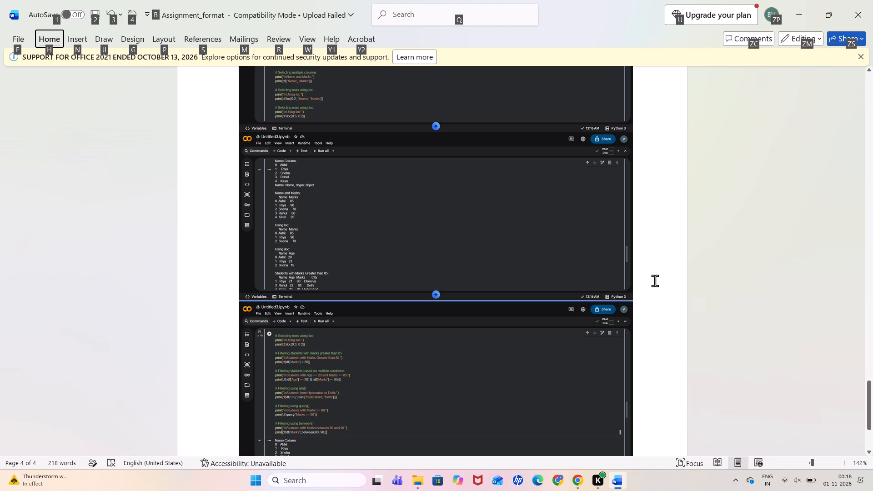
scroll(655, 281, down, 1)
scroll(655, 281, up, 3)
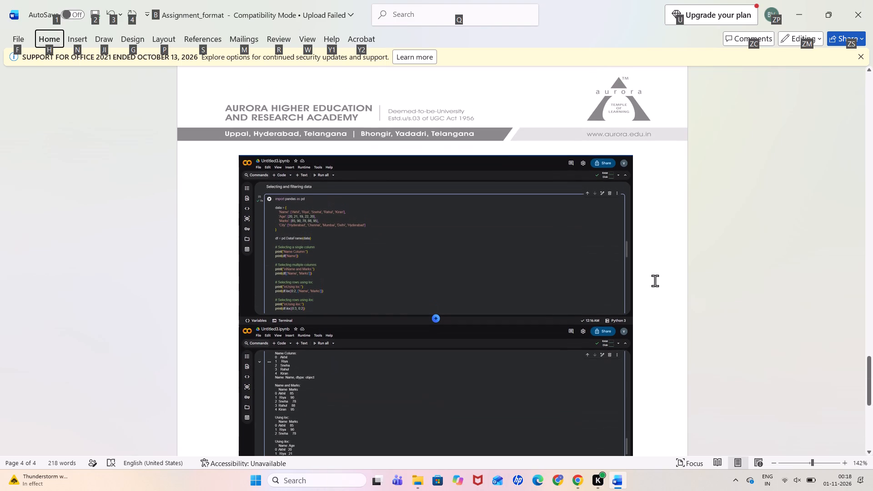
scroll(655, 281, down, 2)
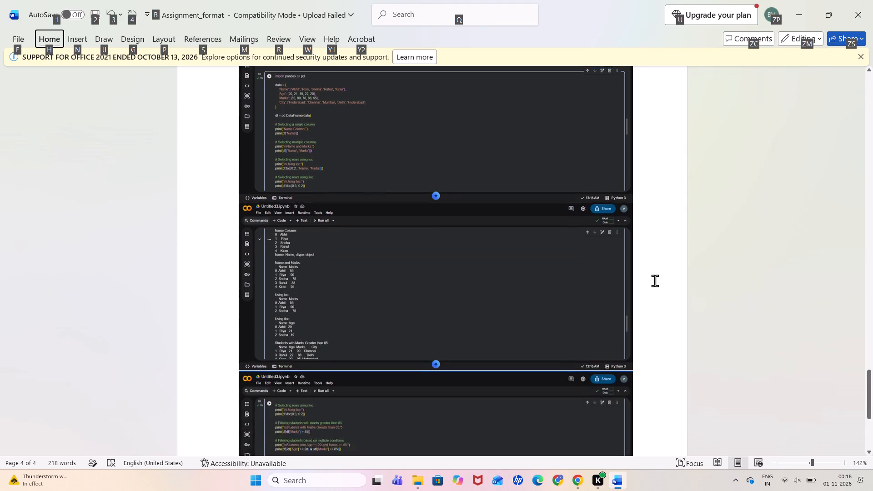
scroll(655, 281, down, 3)
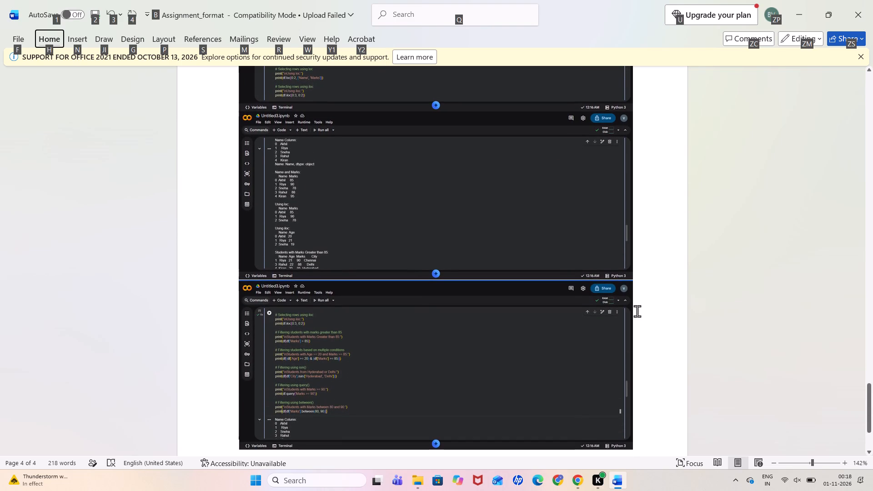
Move the output screenshot below the second code screenshot and remove the blank line left between the two code screenshots.
click(519, 204)
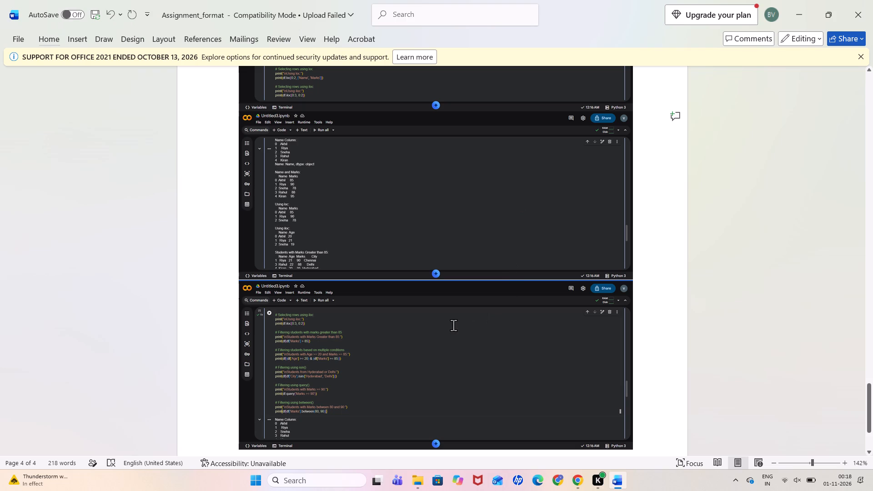
key(Down)
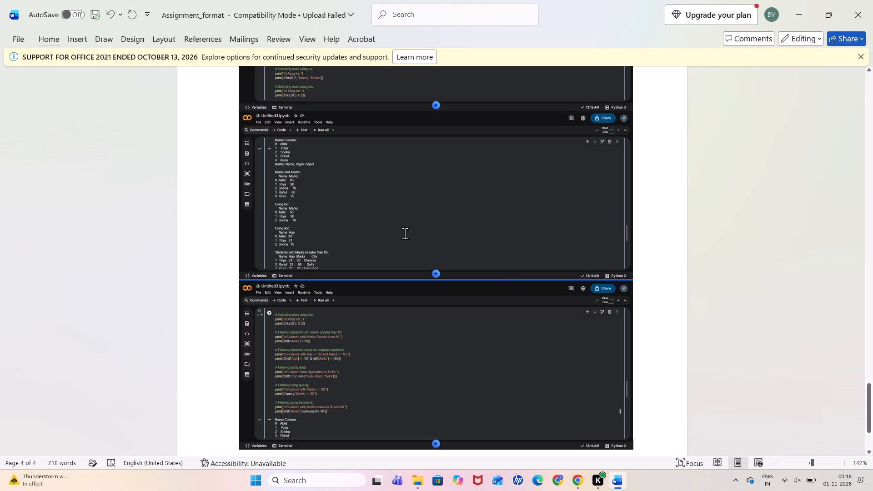
click(405, 233)
drag(405, 233, 426, 292)
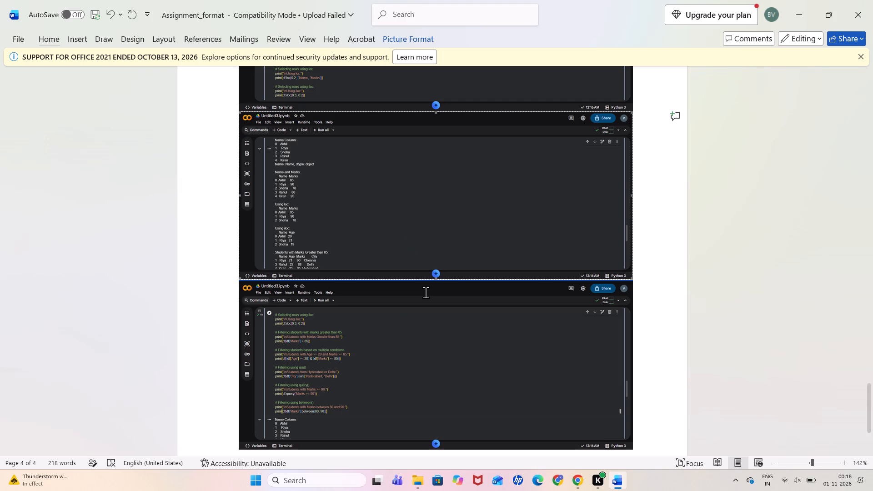
key(ctrl+c)
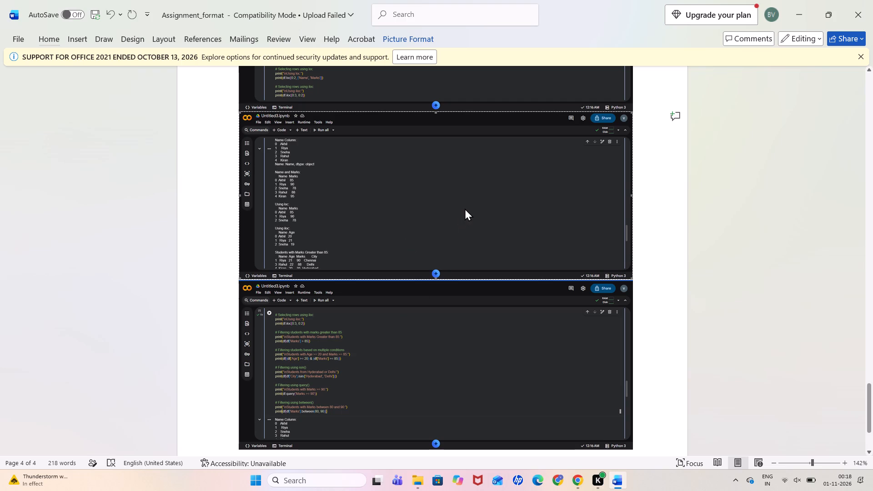
key(BackSpace)
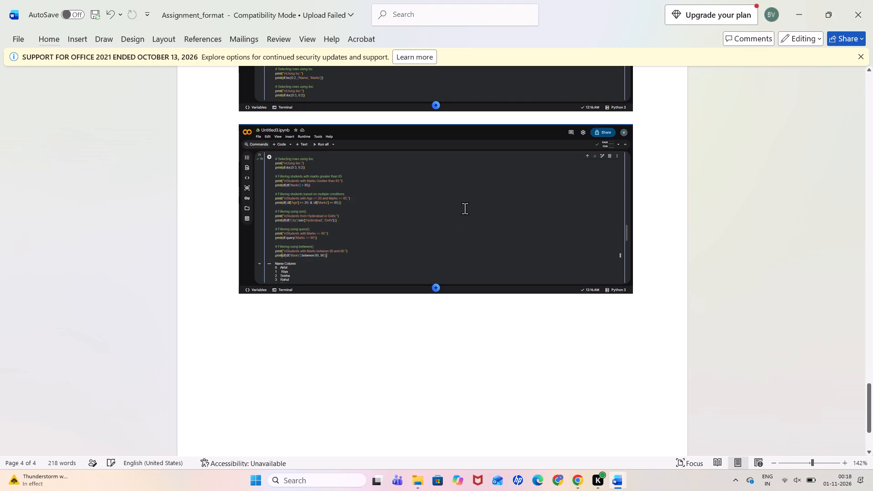
key(BackSpace)
key(BackSpace)
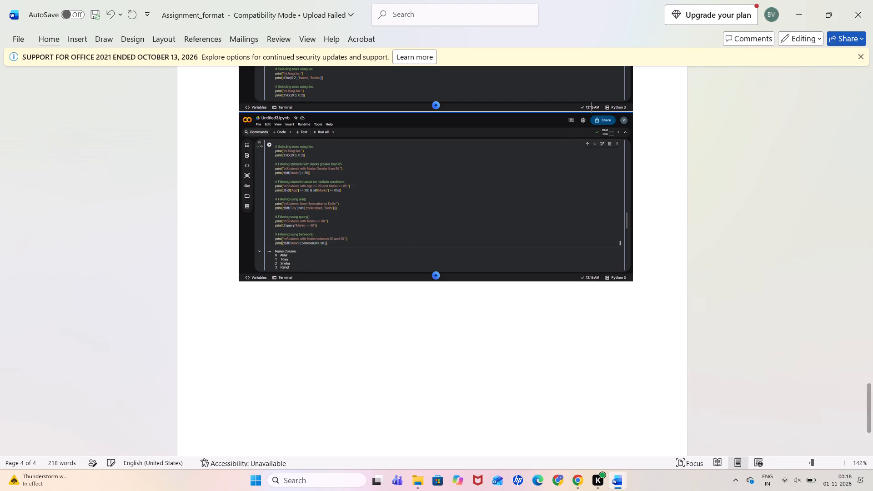
click(649, 283)
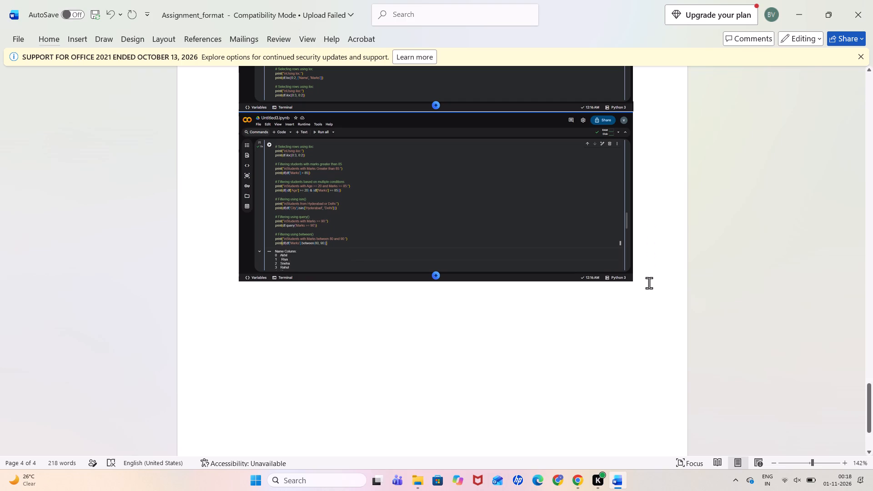
key(ctrl+v)
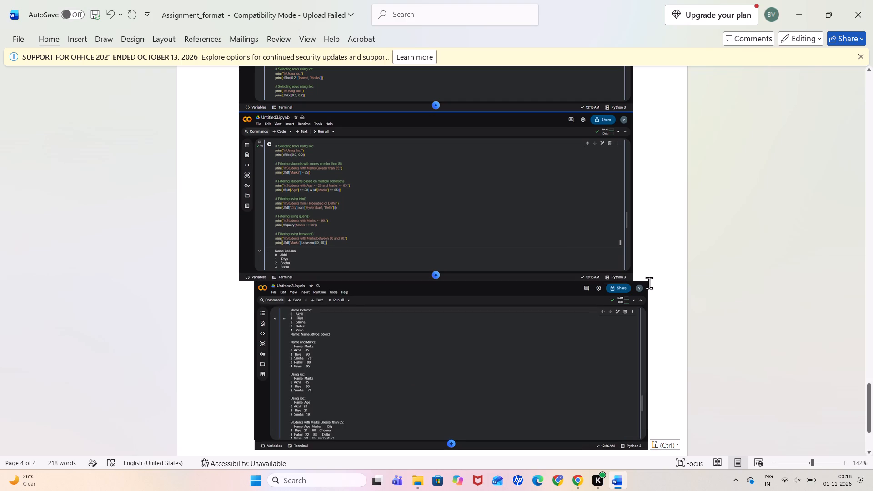
Start a new line after the output screenshot that begins with the Name Column results.
key(Return)
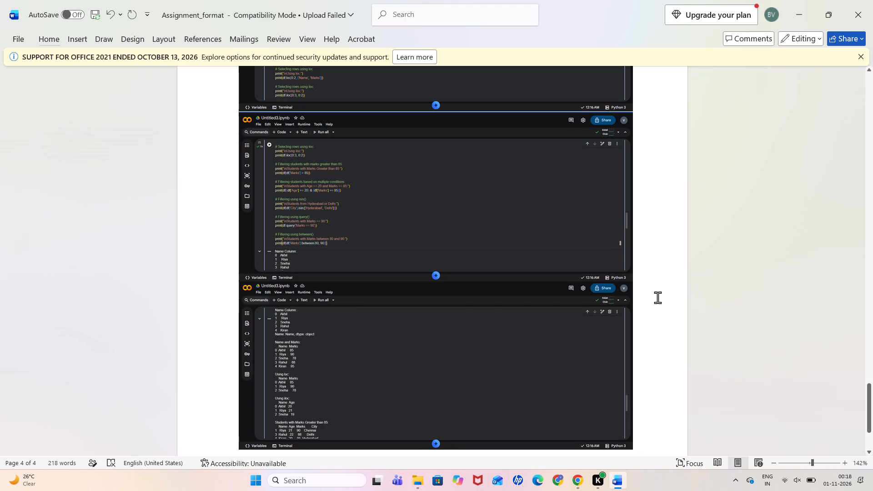
scroll(657, 297, down, 1)
Switch to Colab and capture the notebook area showing output from Students with Marks Greater than 85 through Marks between 80 and 90.
key(alt+Tab)
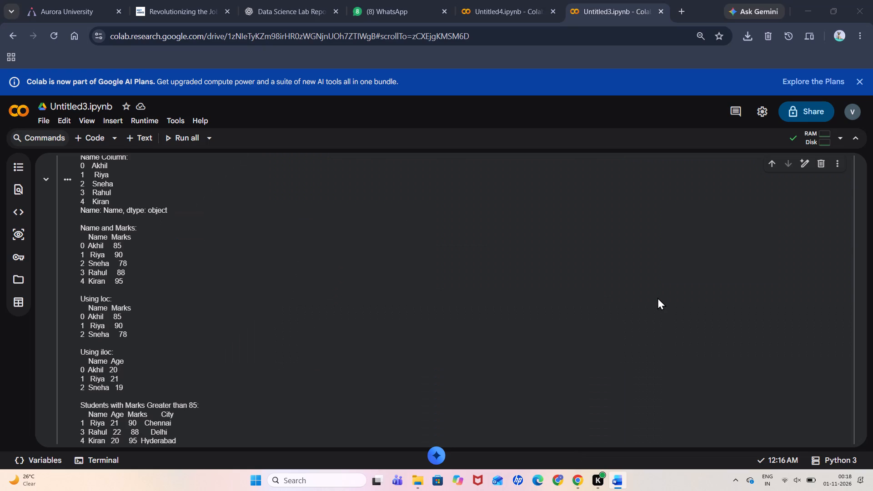
scroll(657, 297, left, 1)
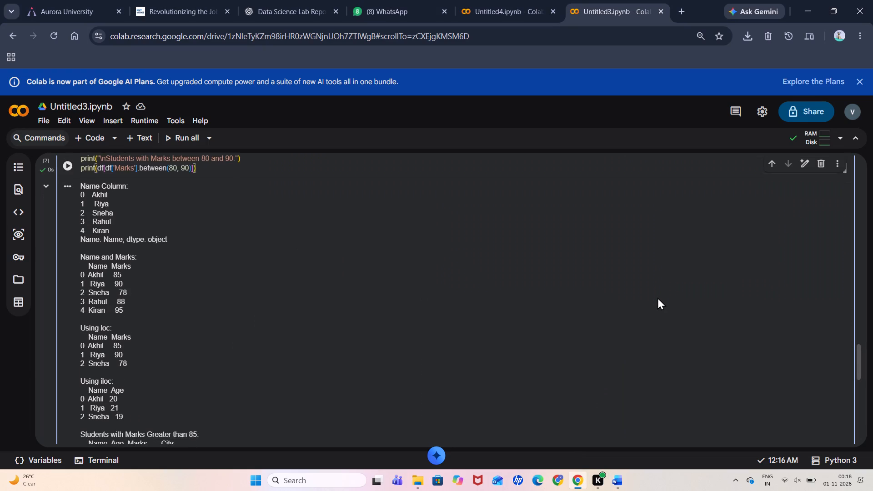
scroll(657, 297, left, 1)
scroll(657, 297, down, 5)
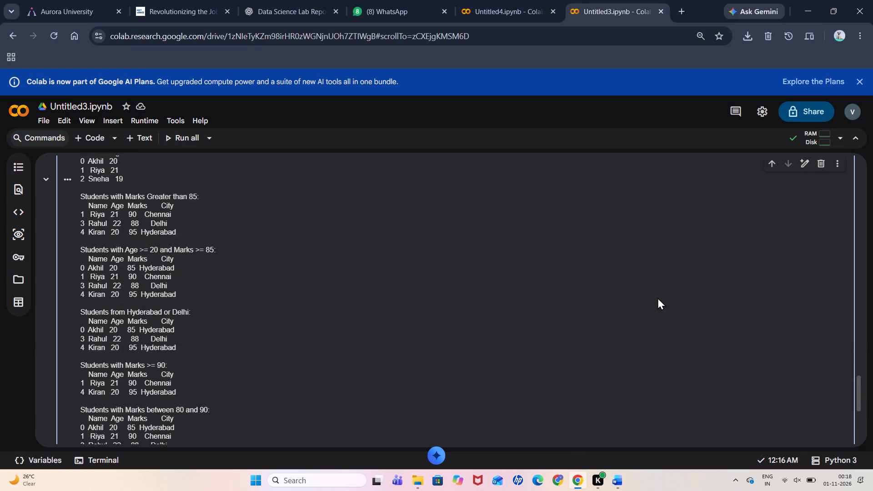
scroll(657, 297, down, 2)
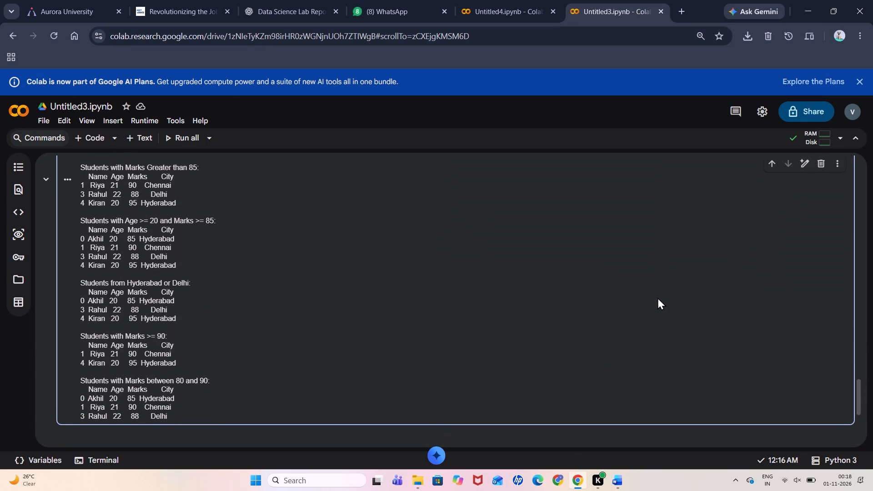
scroll(657, 297, down, 2)
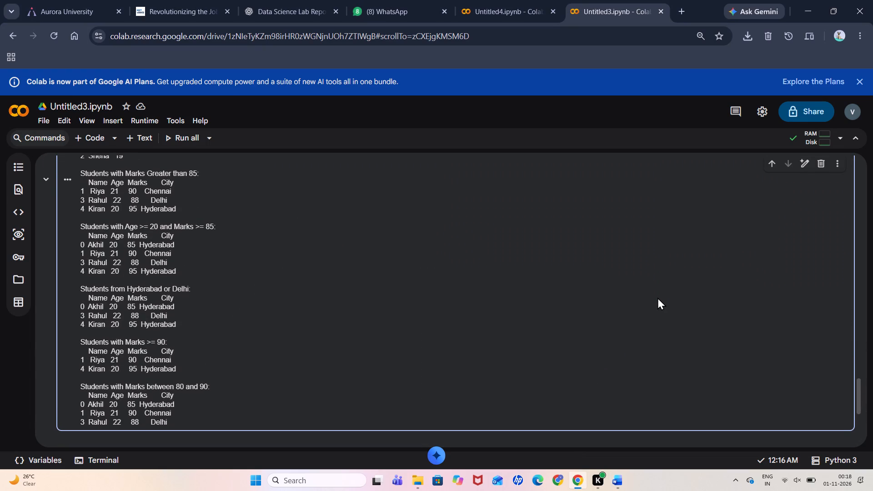
key(Print)
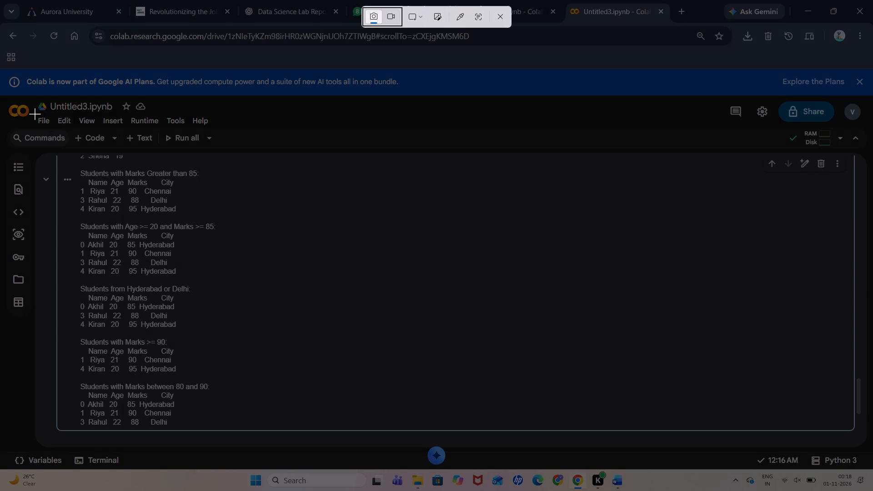
drag(0, 95, 499, 408)
scroll(322, 301, right, 2)
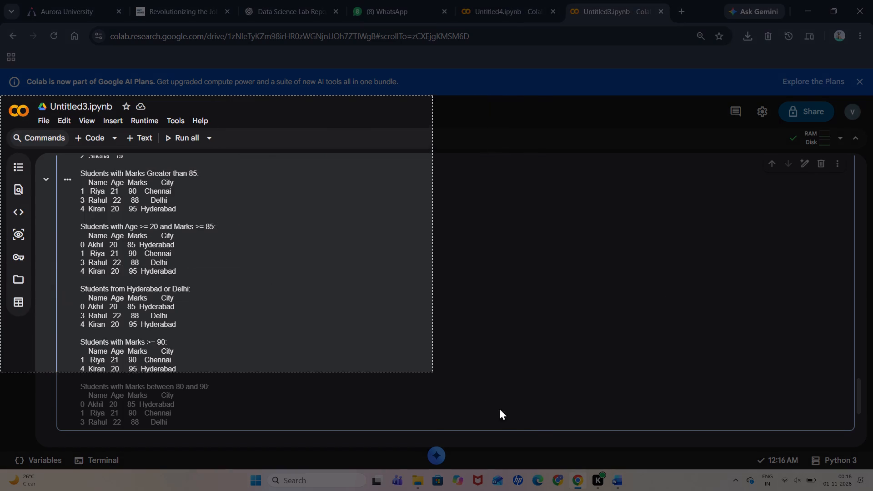
scroll(499, 408, right, 1)
drag(499, 408, 872, 473)
scroll(609, 453, right, 1)
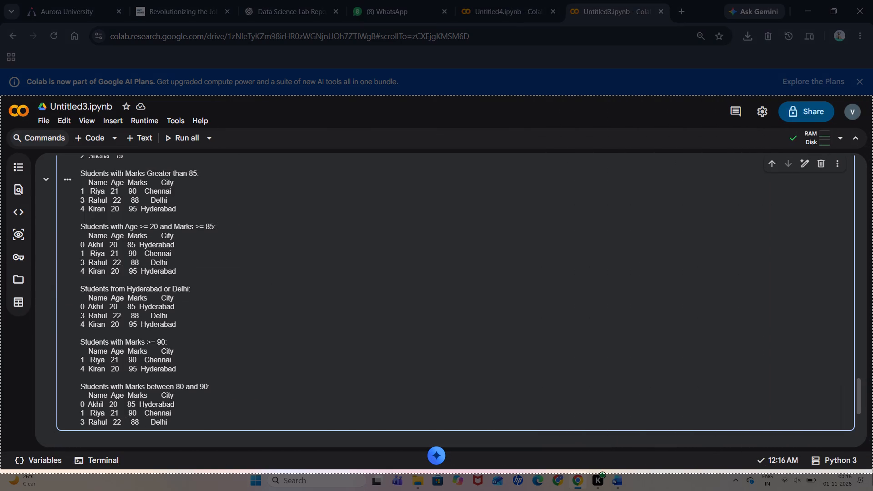
drag(872, 473, 872, 471)
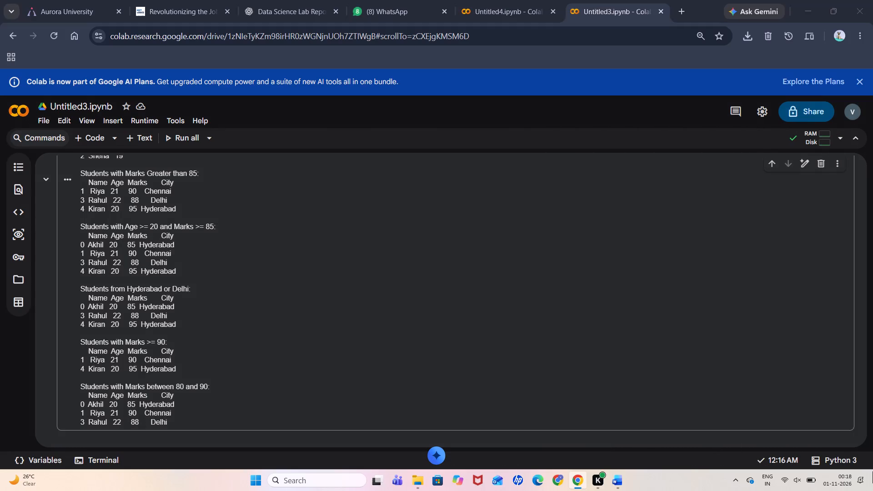
Switch to Word, paste the captured screenshot after the Name Column output screenshot, and start a new line after it.
key(alt+Tab)
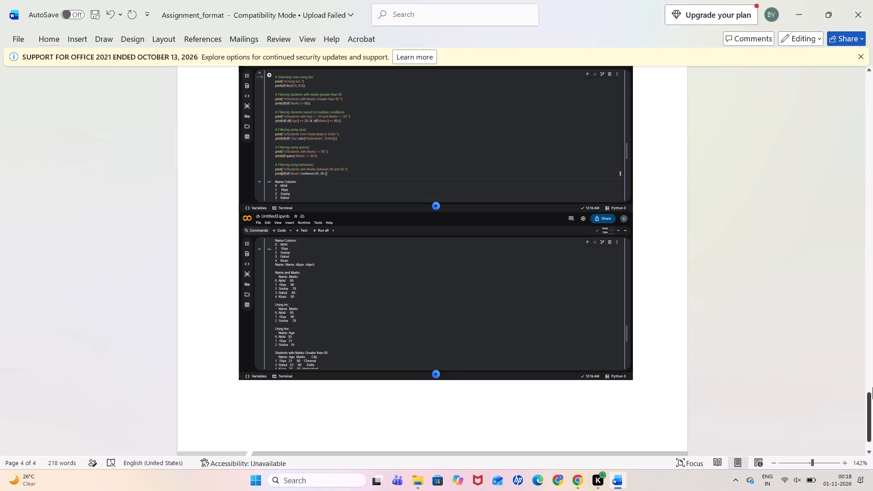
click(642, 375)
key(ctrl+v)
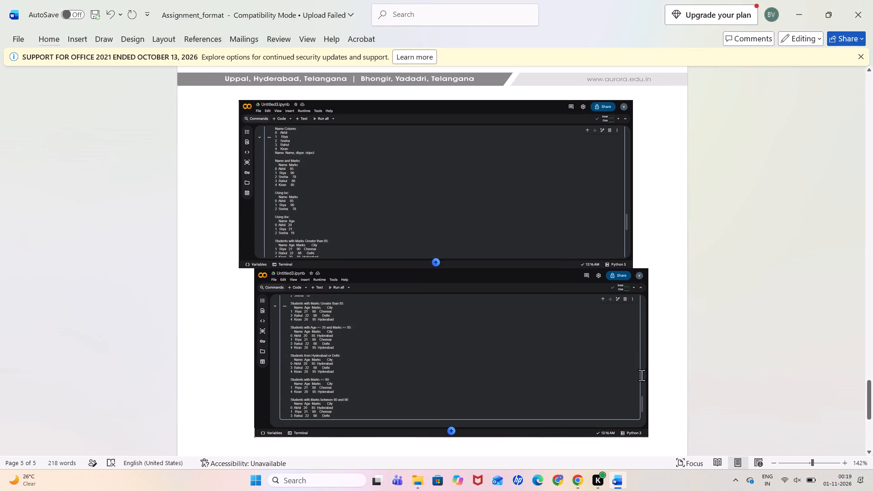
key(Return)
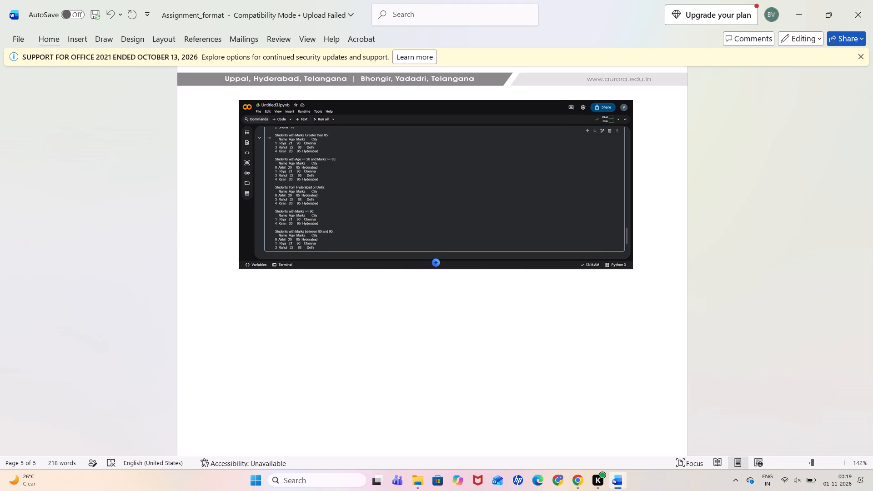
scroll(642, 375, up, 10)
scroll(642, 375, down, 2)
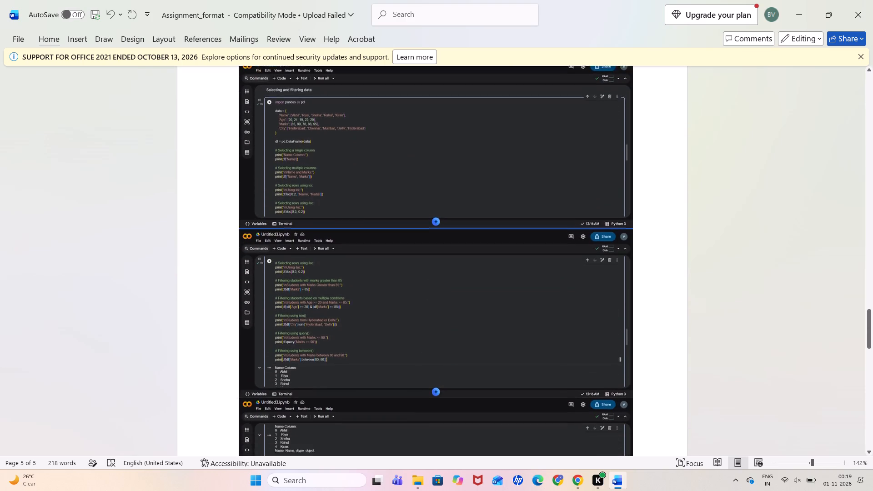
scroll(642, 375, down, 5)
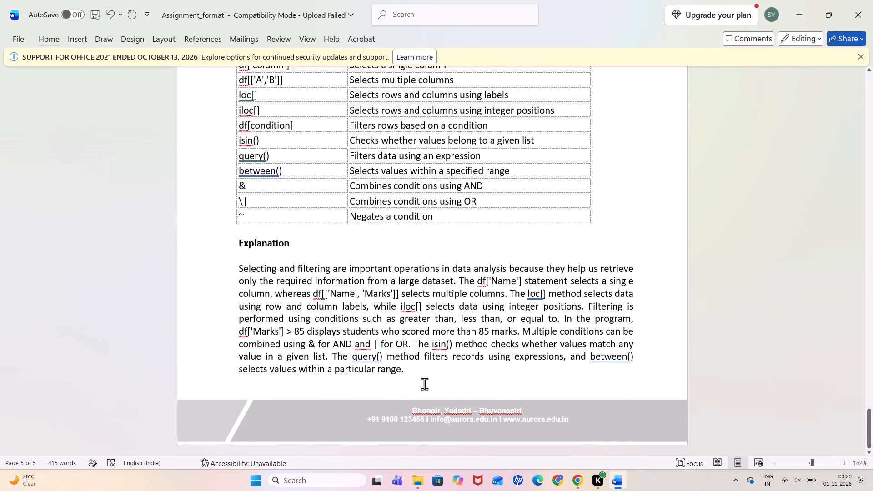
click(424, 384)
key(Return)
key(Return)
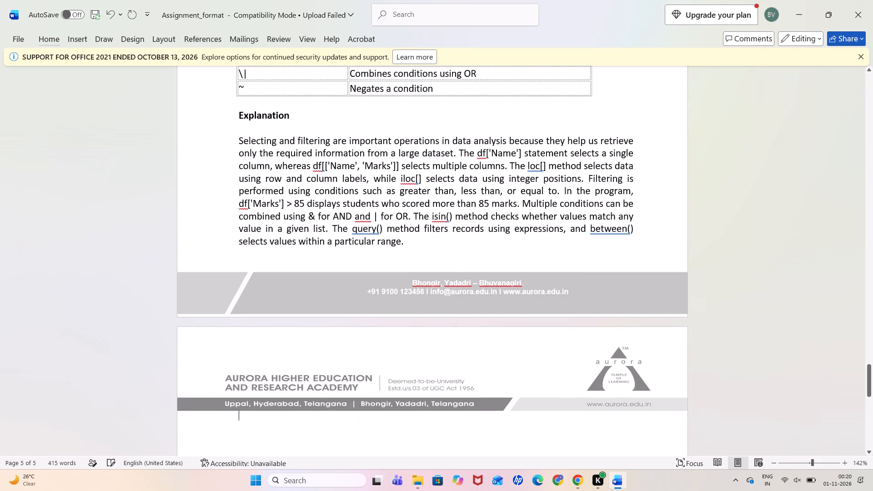
key(ctrl+v)
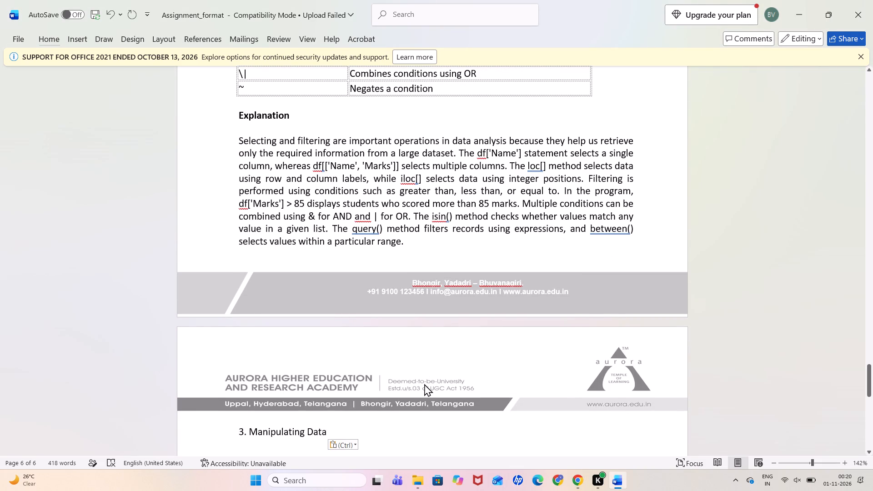
In Chrome's Untitled3.ipynb Colab notebook, add a text cell with the copied Manipulating Data heading after the last output, followed by an empty code cell.
key(alt+Tab)
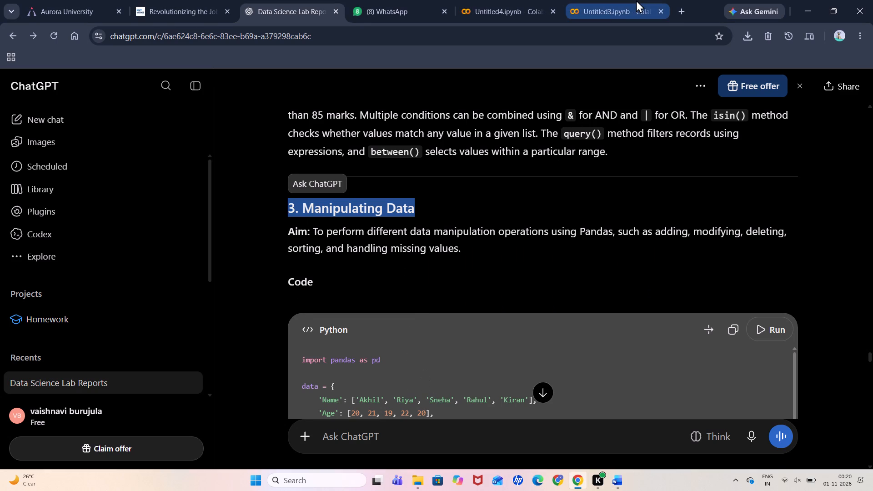
click(636, 0)
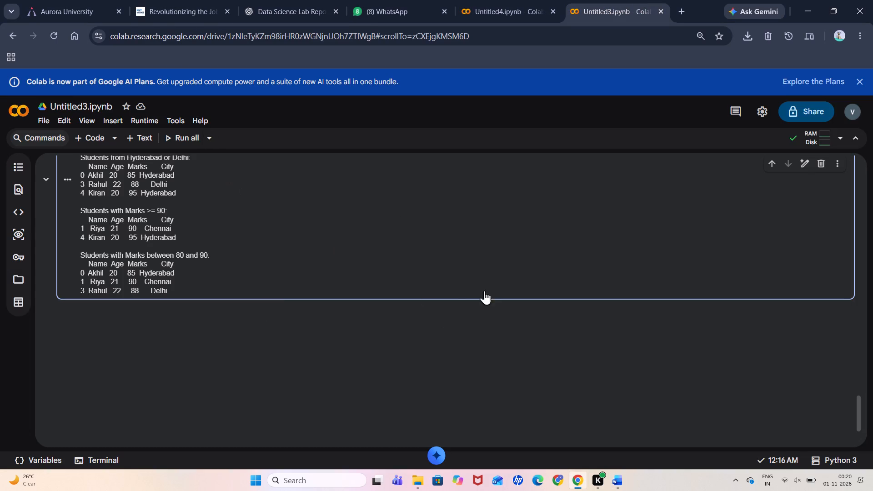
click(485, 305)
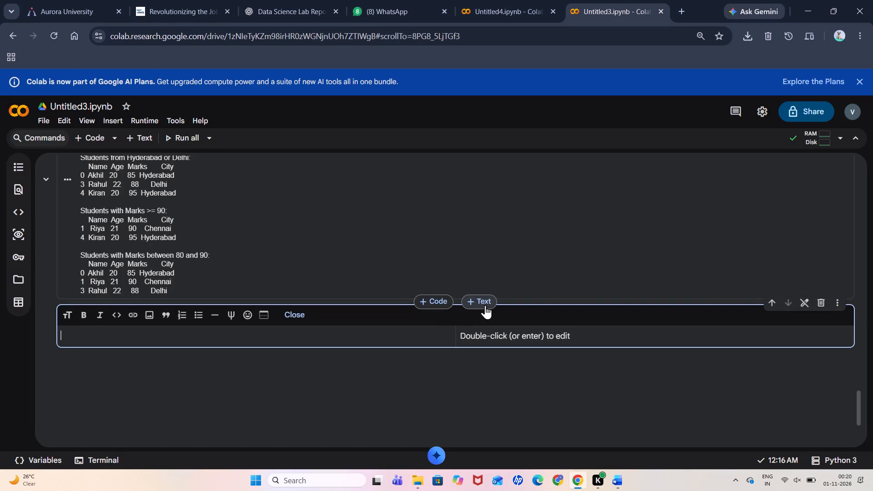
key(ctrl+v)
key(Return)
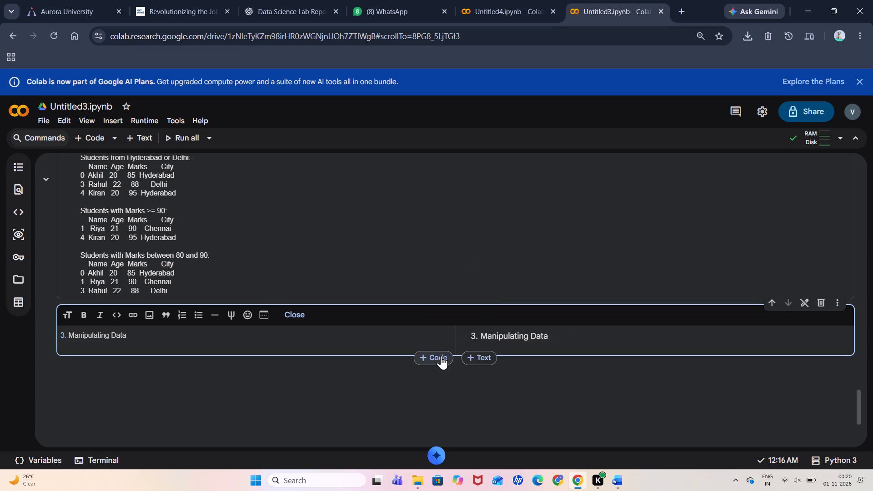
click(441, 356)
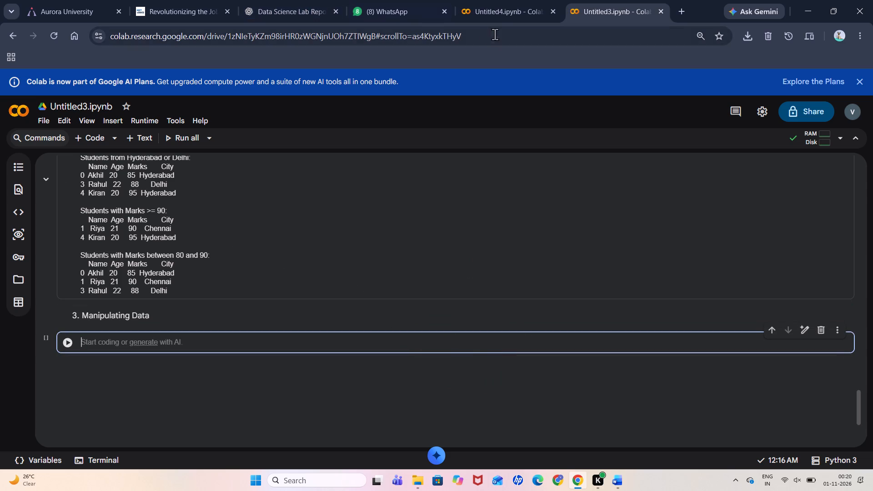
Edit the Manipulating Data text cell to remove the number 3. before the heading, then return to the empty code cell.
click(118, 310)
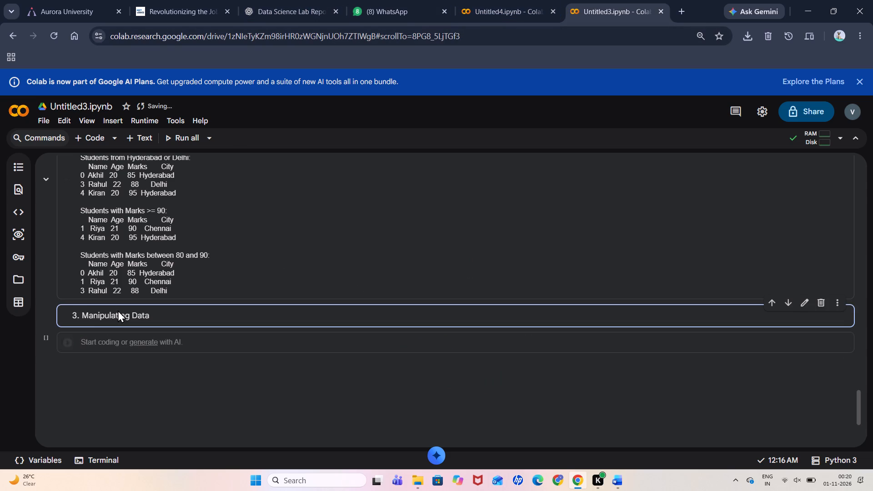
click(83, 312)
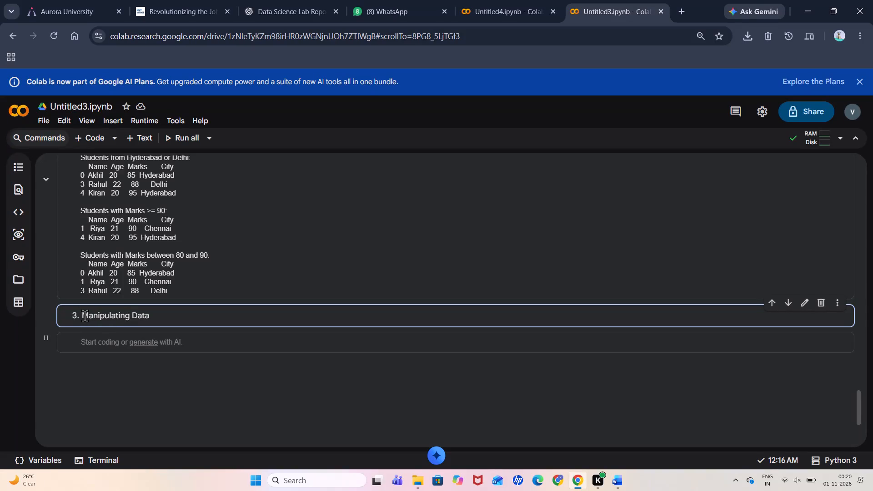
click(84, 316)
click(805, 303)
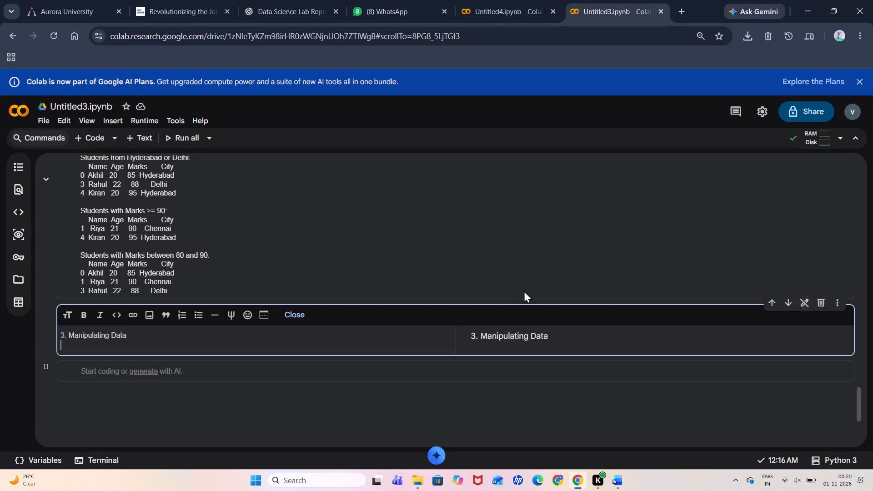
click(67, 333)
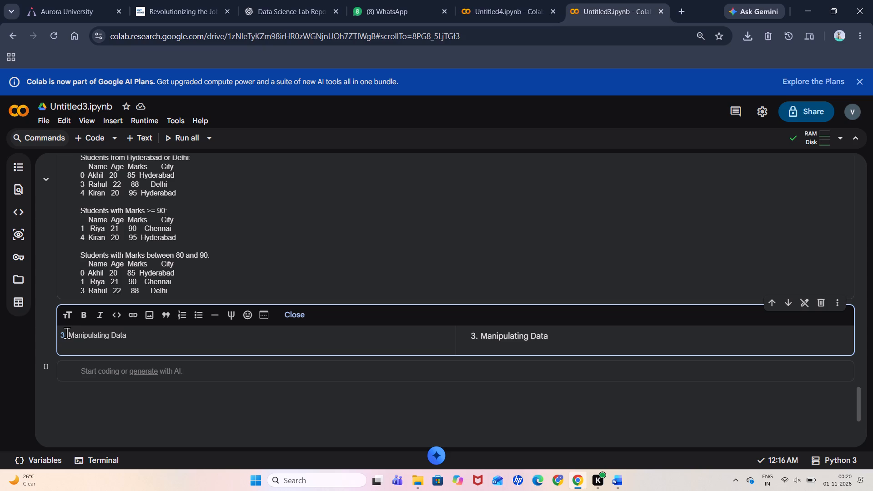
key(BackSpace)
key(BackSpace)
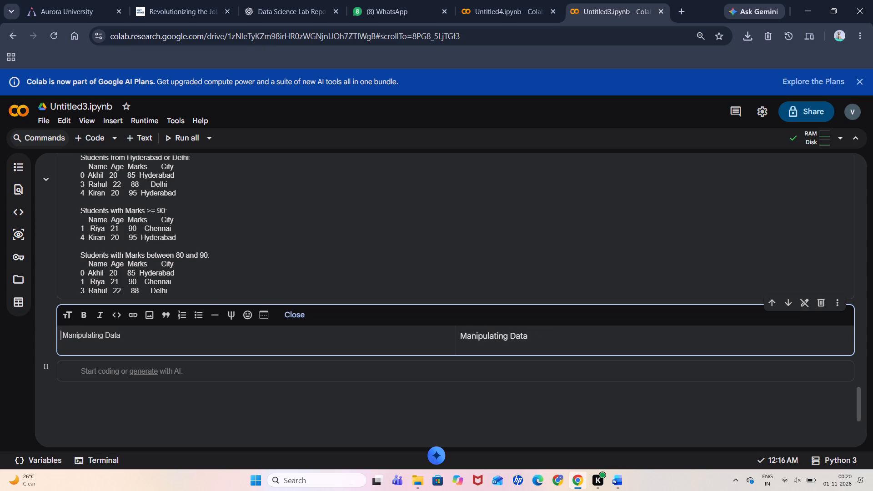
click(326, 382)
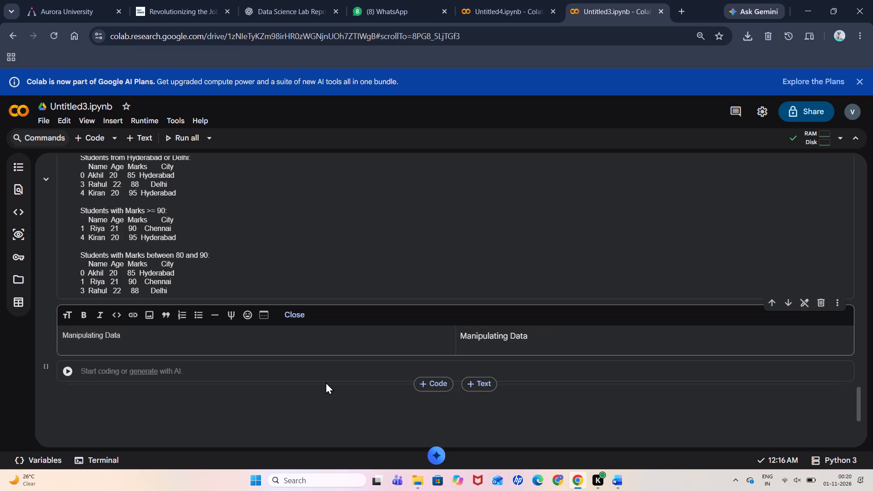
click(320, 372)
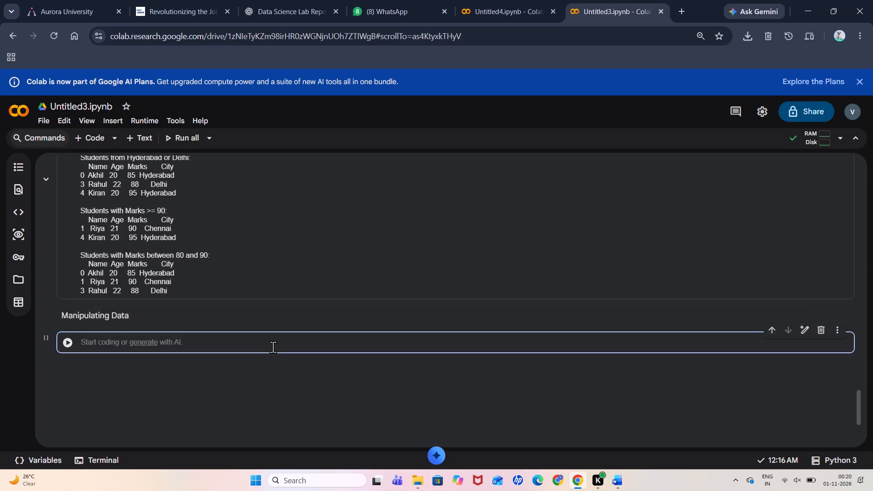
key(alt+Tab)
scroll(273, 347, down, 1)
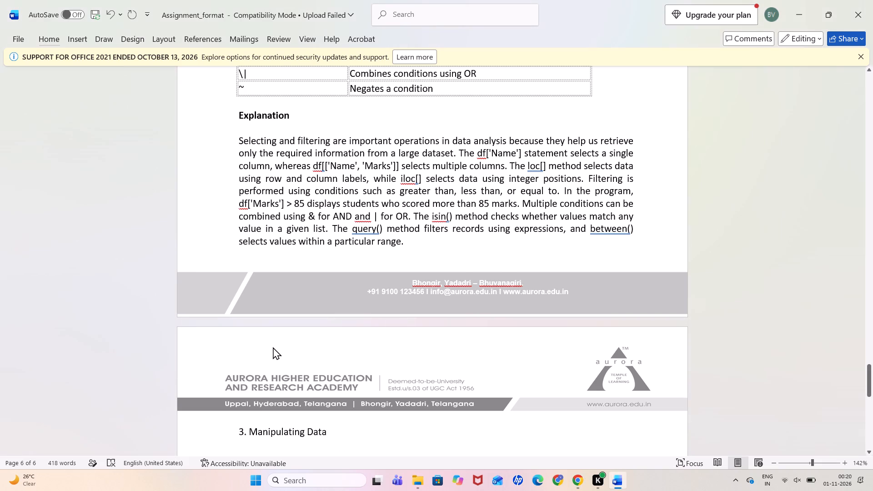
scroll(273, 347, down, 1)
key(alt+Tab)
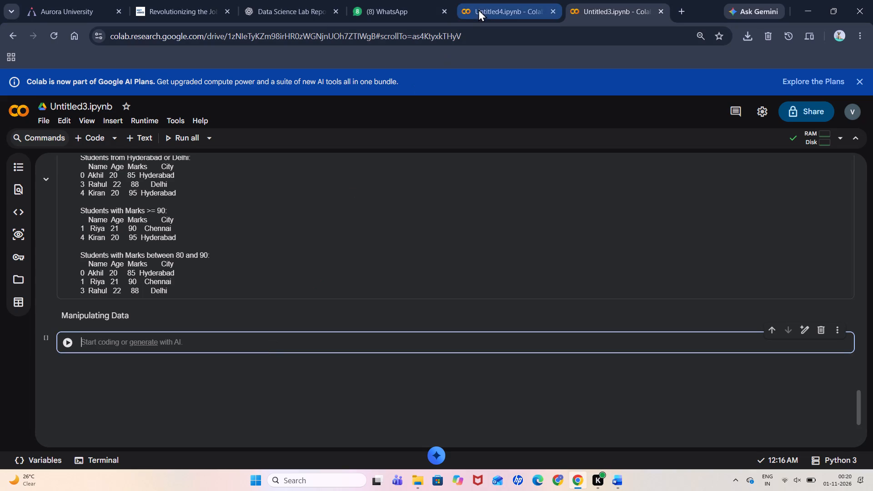
Copy the Manipulating Data Python code from the ChatGPT conversation and paste it into the empty code cell in Untitled3.ipynb.
click(317, 13)
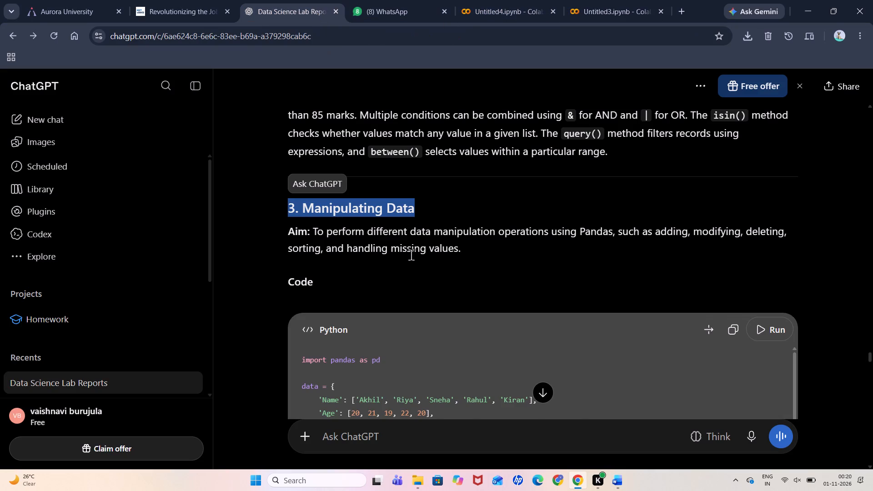
scroll(411, 255, down, 2)
click(740, 213)
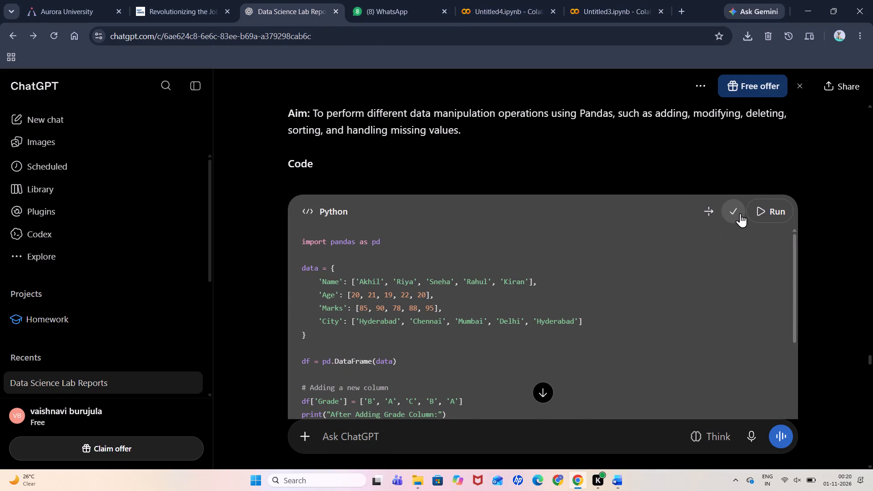
click(565, 13)
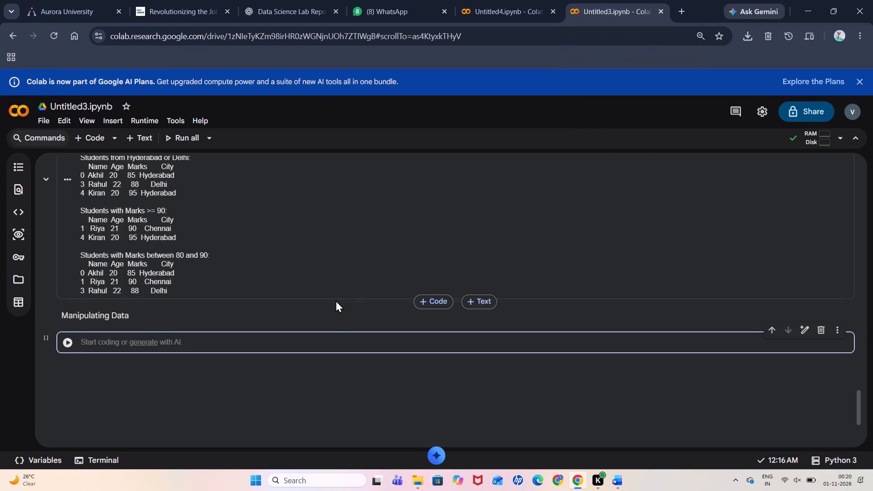
key(ctrl+v)
scroll(336, 300, up, 2)
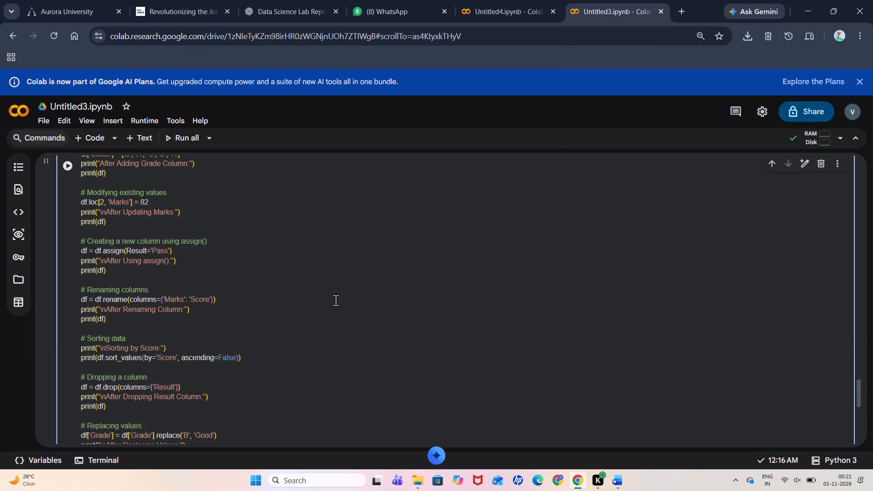
scroll(336, 300, up, 3)
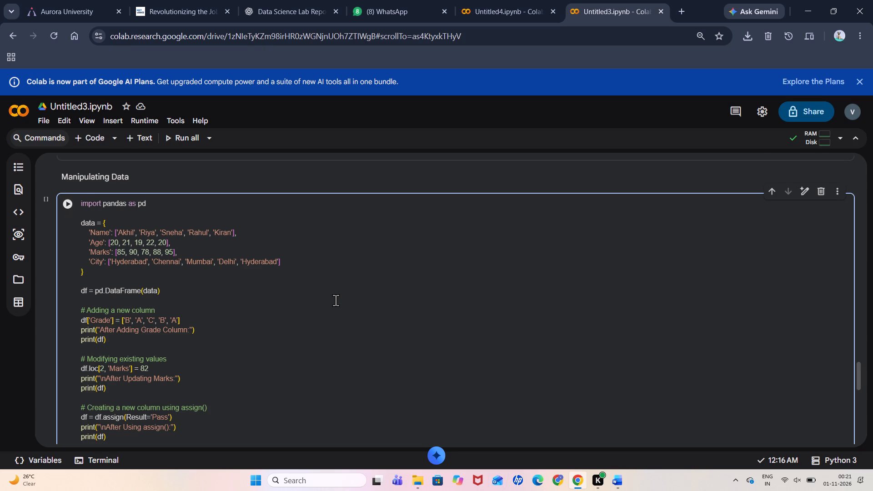
scroll(336, 300, down, 9)
scroll(336, 300, up, 6)
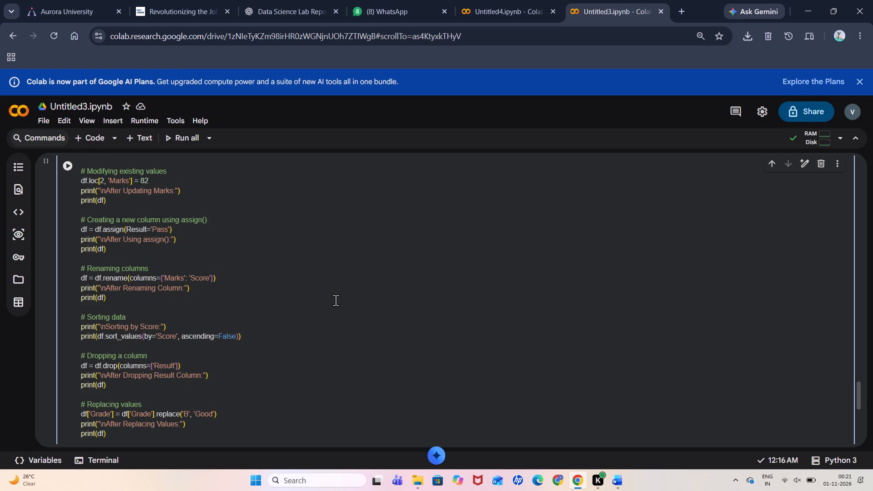
Run the Manipulating Data code cell and look through its code and printed output.
key(ctrl+Return)
scroll(336, 300, up, 1)
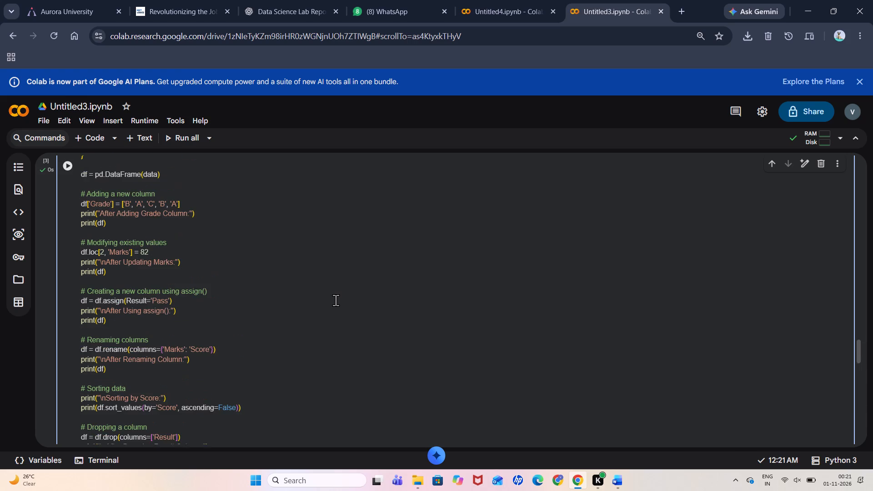
scroll(336, 300, up, 4)
scroll(336, 300, down, 9)
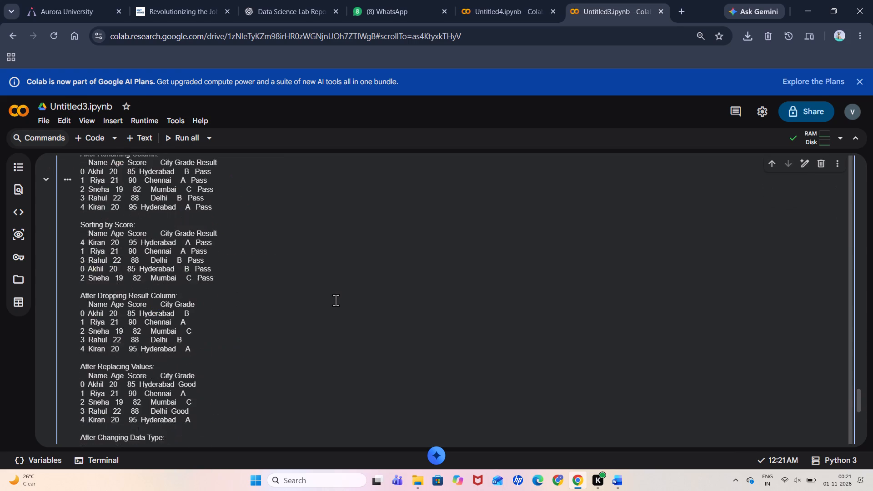
scroll(336, 300, down, 4)
scroll(336, 300, up, 11)
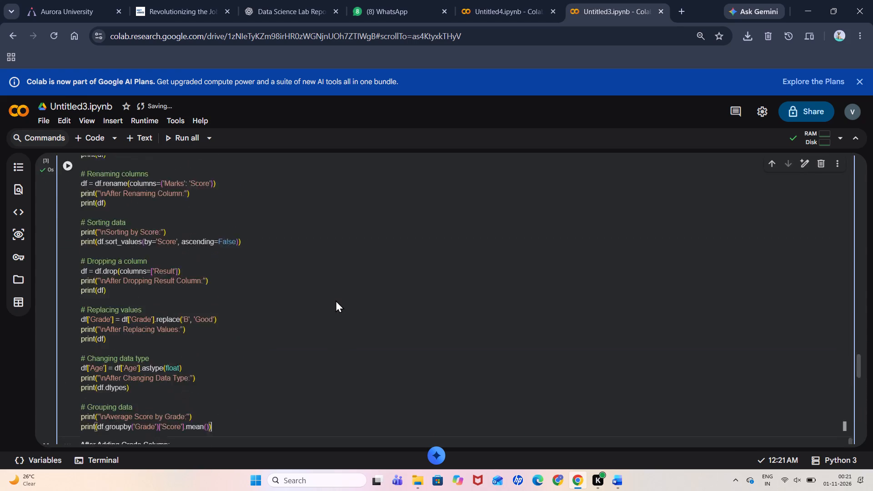
Capture a screenshot of the notebook showing the Manipulating Data heading and the first part of its code cell.
scroll(336, 300, up, 2)
scroll(336, 300, down, 1)
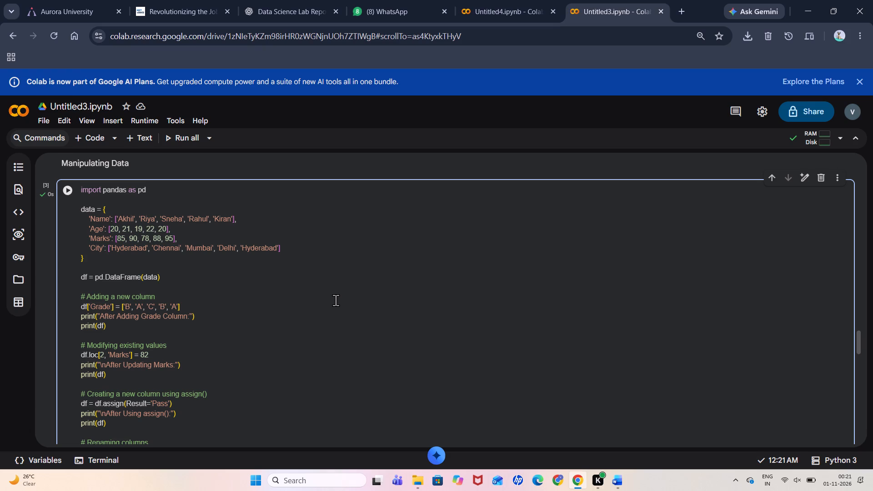
scroll(336, 300, down, 3)
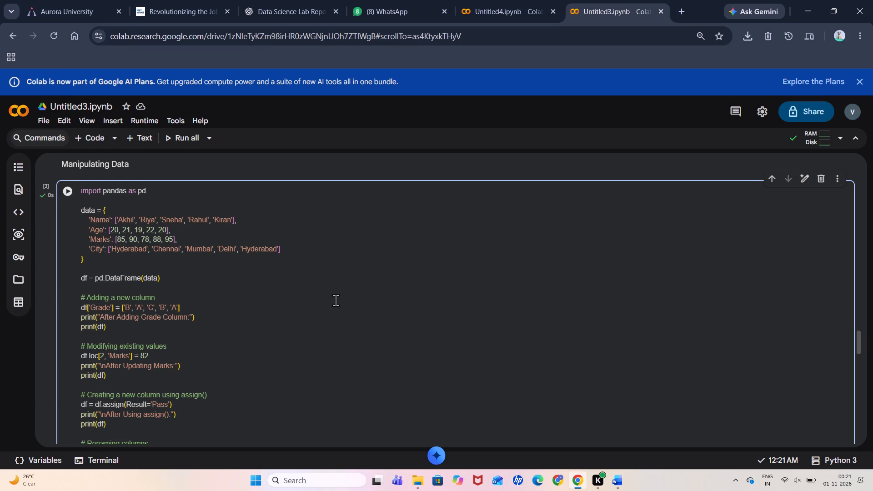
key(Print)
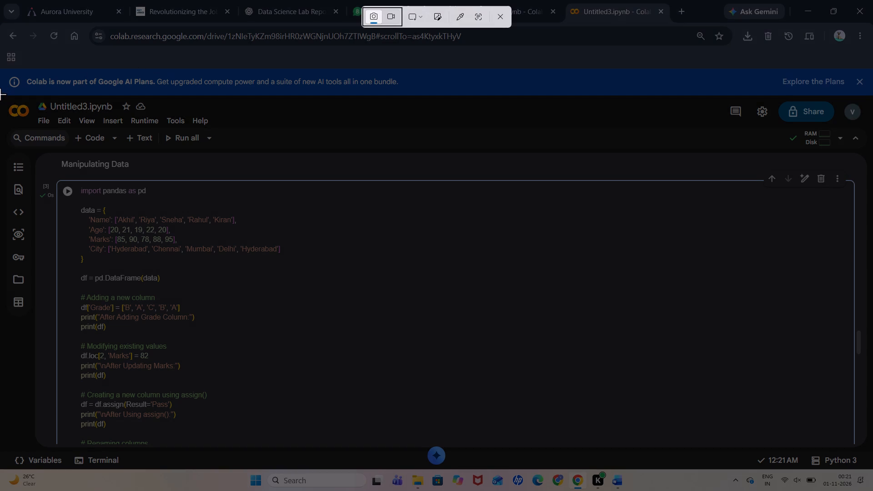
drag(0, 94, 431, 413)
scroll(239, 284, right, 2)
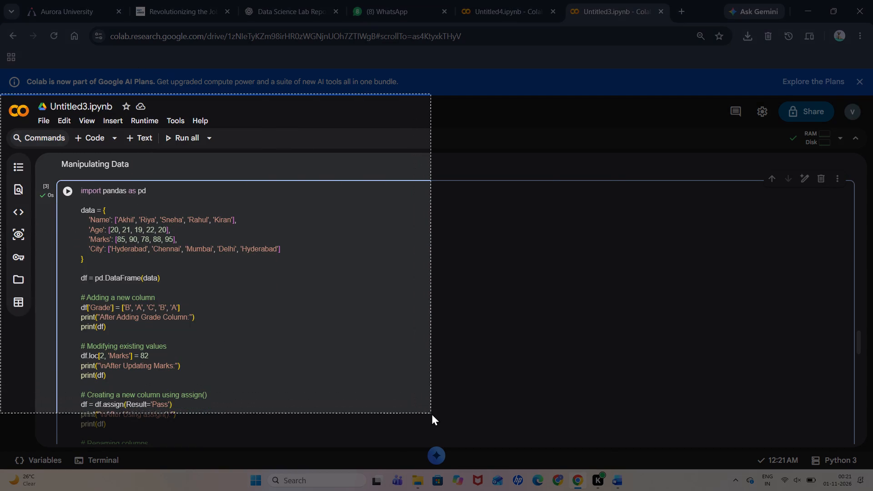
drag(431, 413, 872, 470)
scroll(516, 446, right, 1)
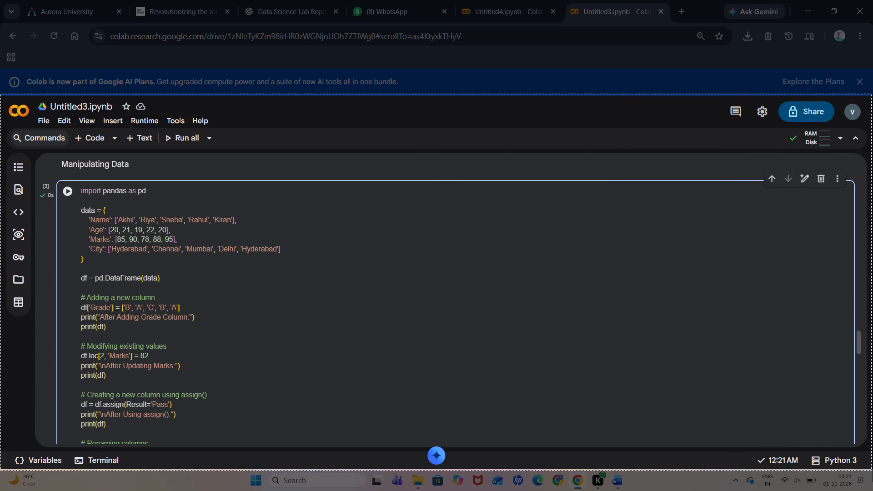
drag(872, 470, 872, 469)
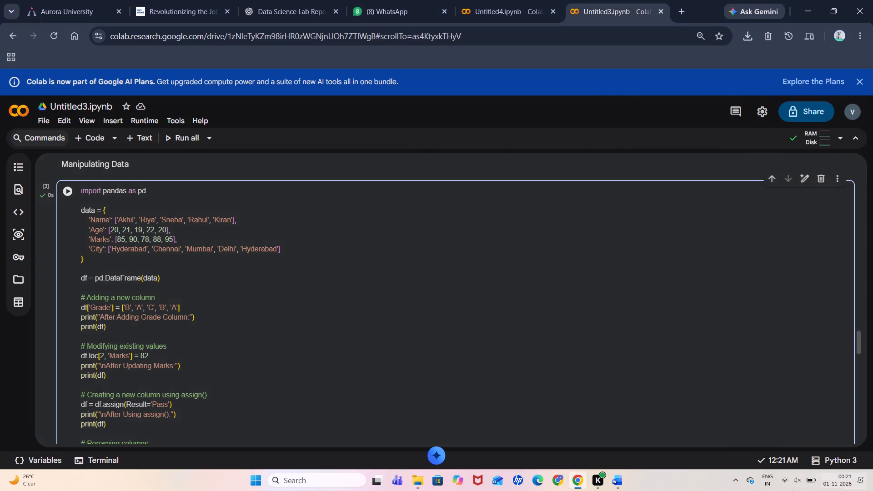
In the Word assignment, add blank lines below the Manipulating Data heading and replace its automatic list number with plain text 3.
click(621, 474)
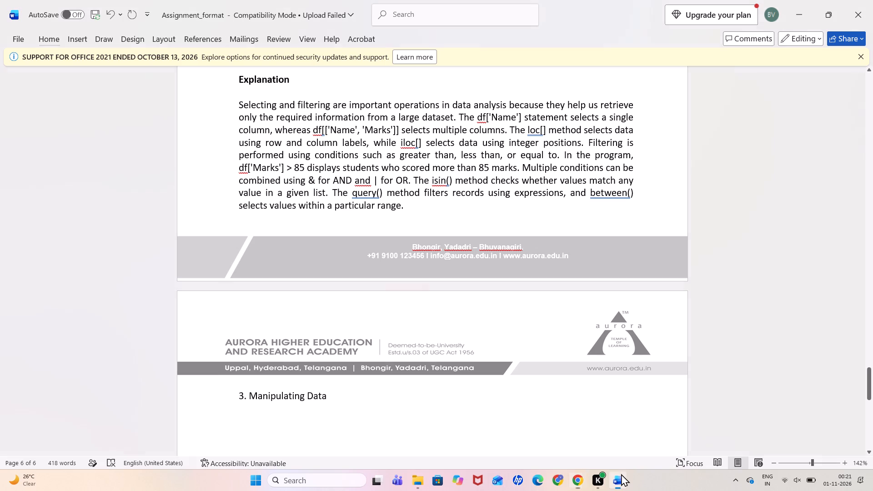
key(Return)
key(Return)
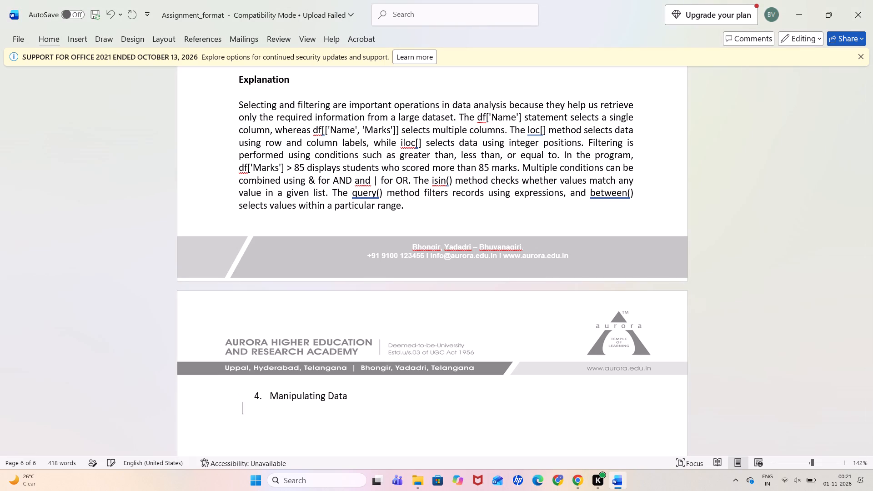
key(Return)
click(266, 399)
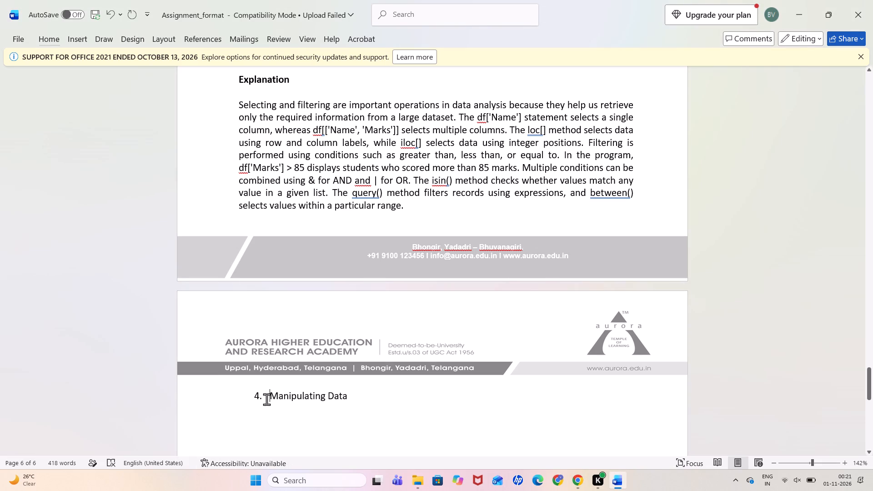
key(BackSpace)
key(BackSpace)
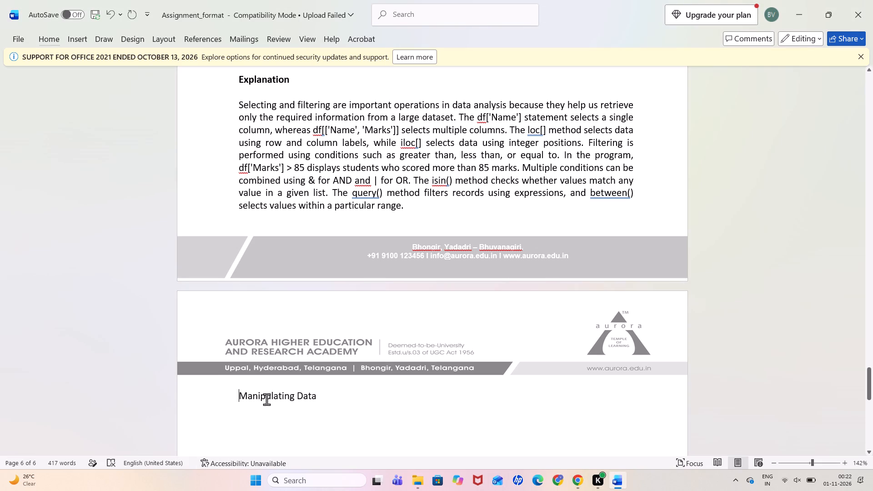
text(3.)
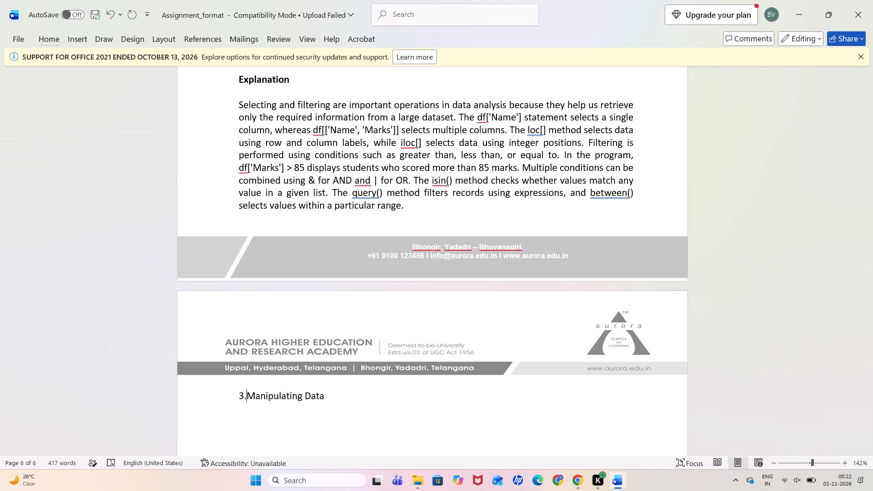
Paste the captured code screenshot below the 3.Manipulating Data heading.
key(Down)
key(Down)
key(ctrl+v)
Back in the Colab notebook, capture a screenshot of the remaining code, from Renaming columns through Grouping data.
key(alt+Tab)
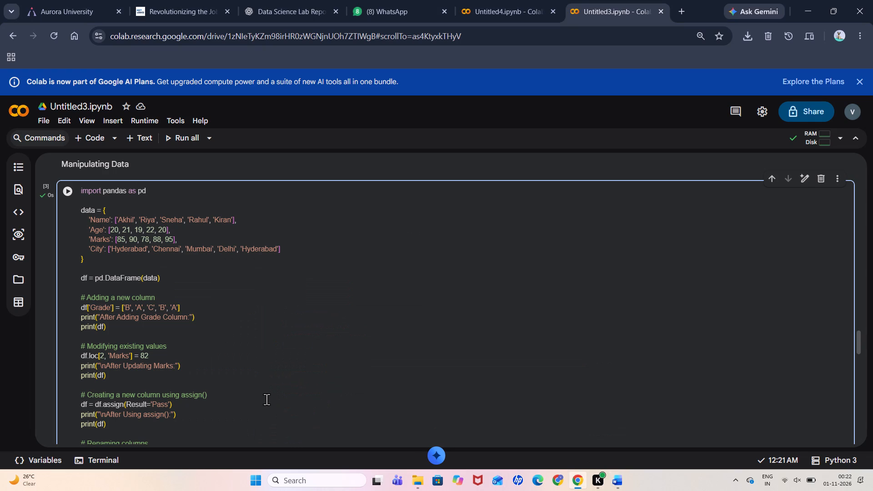
scroll(266, 399, down, 5)
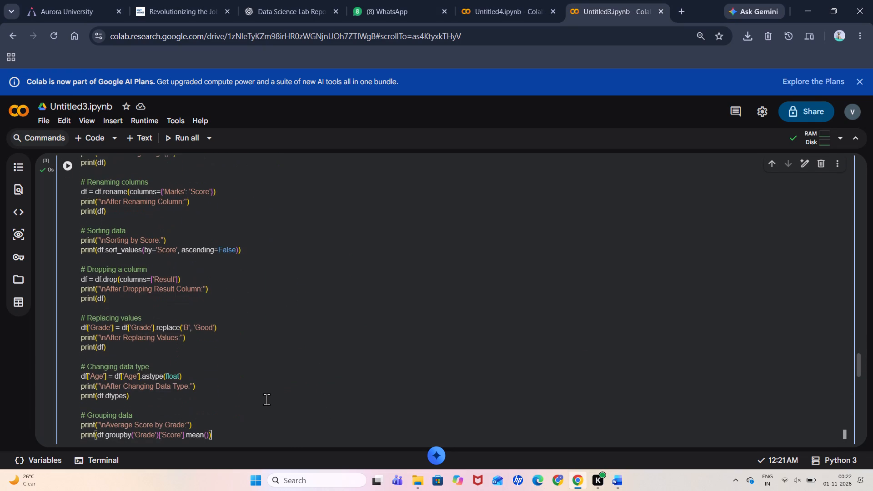
scroll(266, 399, down, 1)
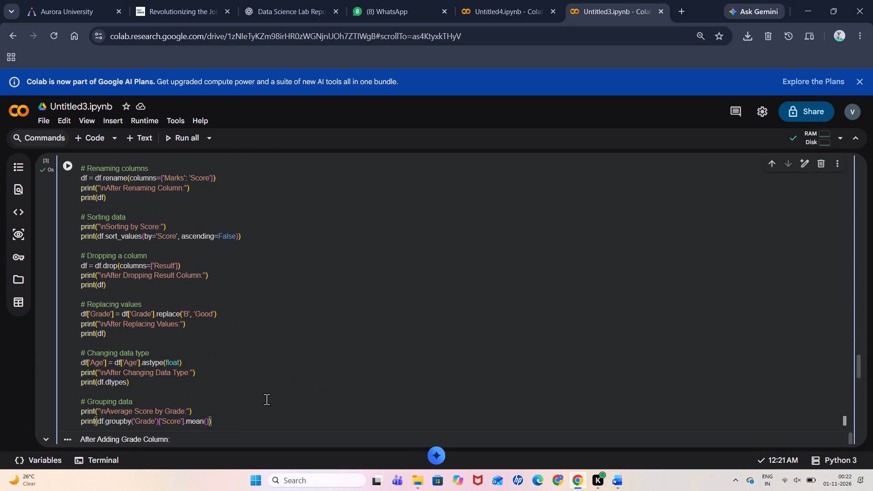
scroll(266, 399, down, 2)
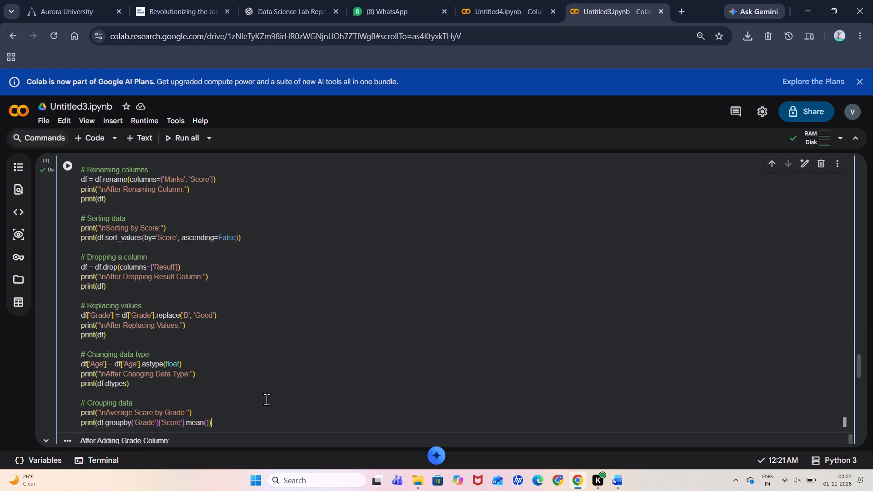
key(Print)
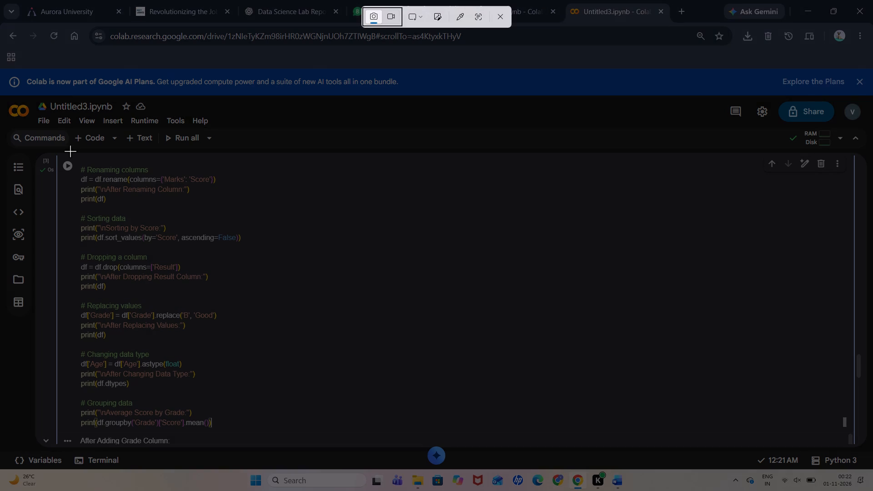
drag(0, 95, 78, 184)
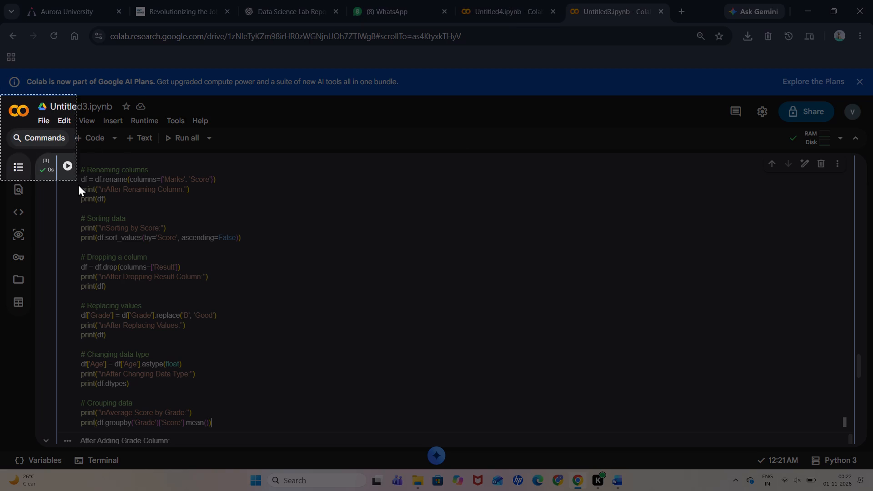
drag(78, 184, 841, 475)
scroll(120, 264, up, 1)
scroll(247, 323, right, 2)
scroll(559, 466, right, 1)
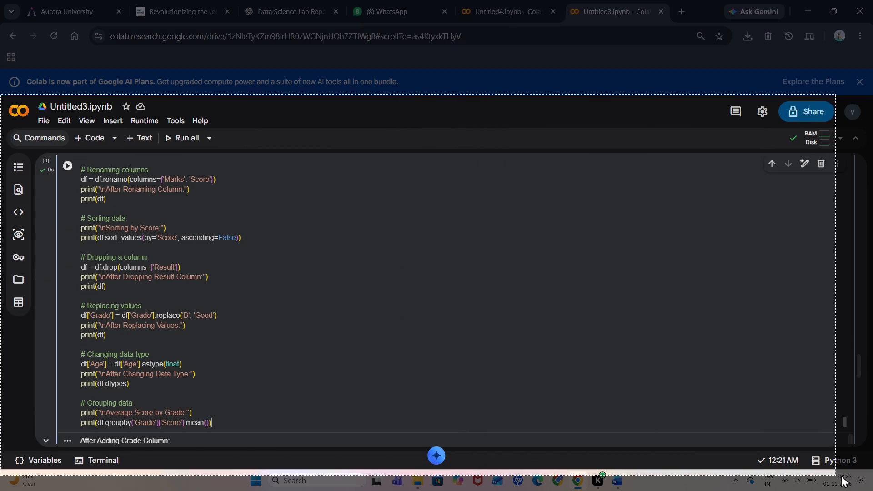
drag(841, 475, 872, 474)
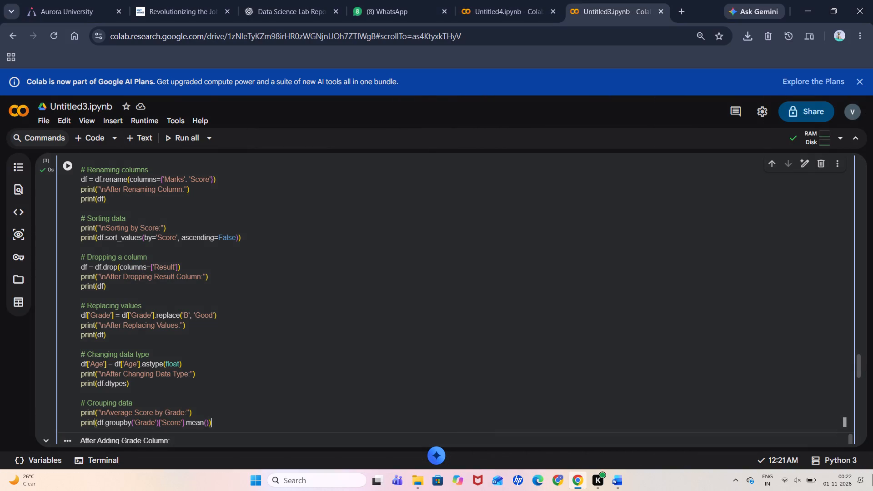
In Word, paste the second code screenshot directly after the first one and start a new line below it.
key(alt+Tab)
scroll(872, 474, down, 2)
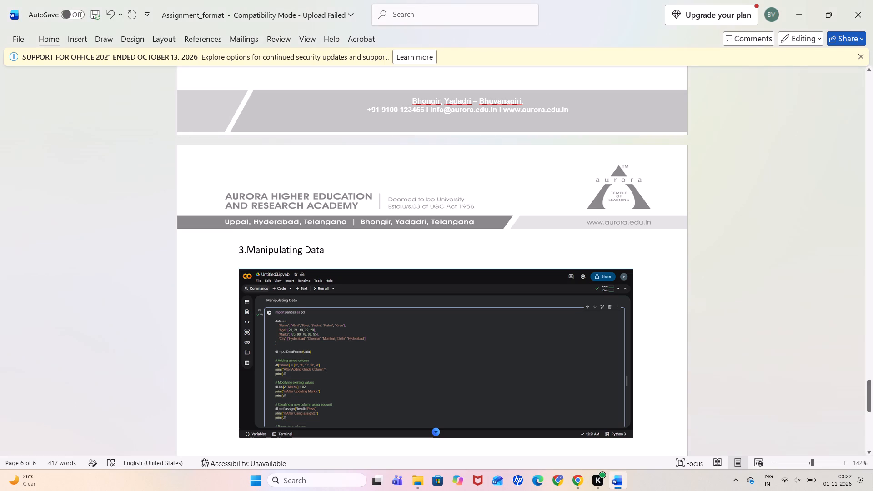
click(649, 431)
key(ctrl+v)
key(Return)
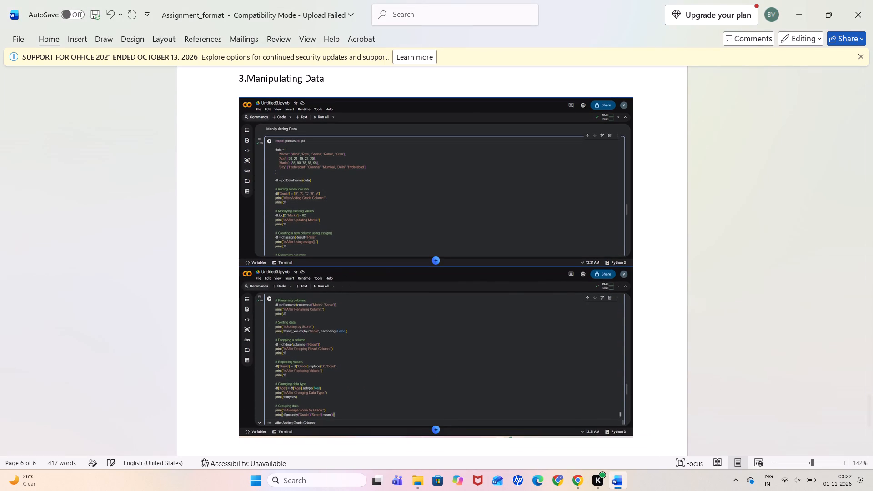
In Colab, capture a screenshot of the first part of the printed output, from After Adding Grade Column through After Renaming Column.
key(alt+Tab)
scroll(649, 431, down, 3)
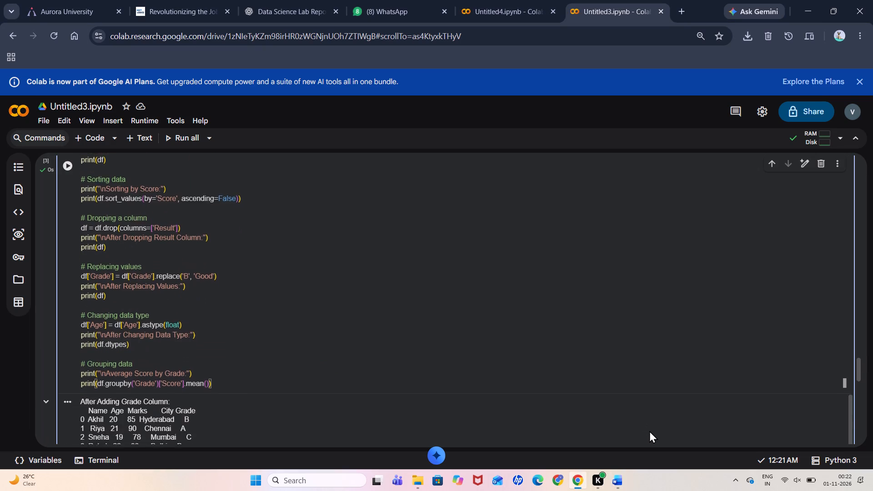
scroll(649, 431, down, 2)
scroll(649, 431, up, 1)
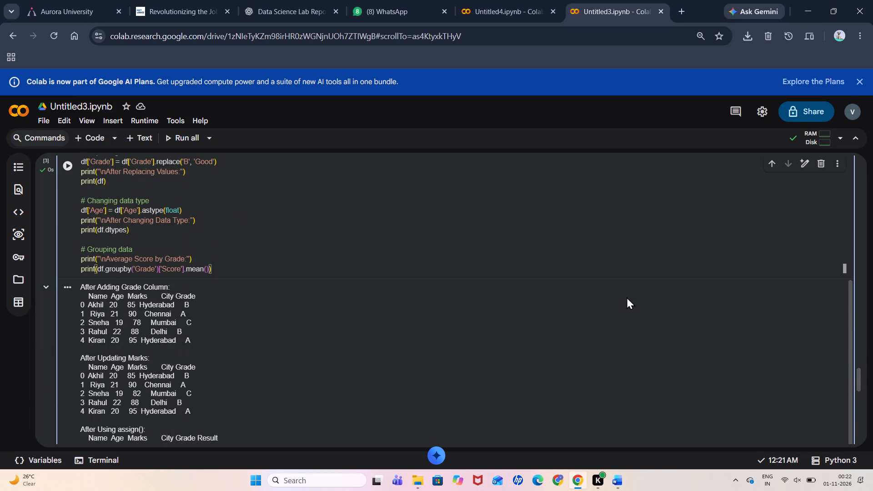
scroll(618, 248, left, 1)
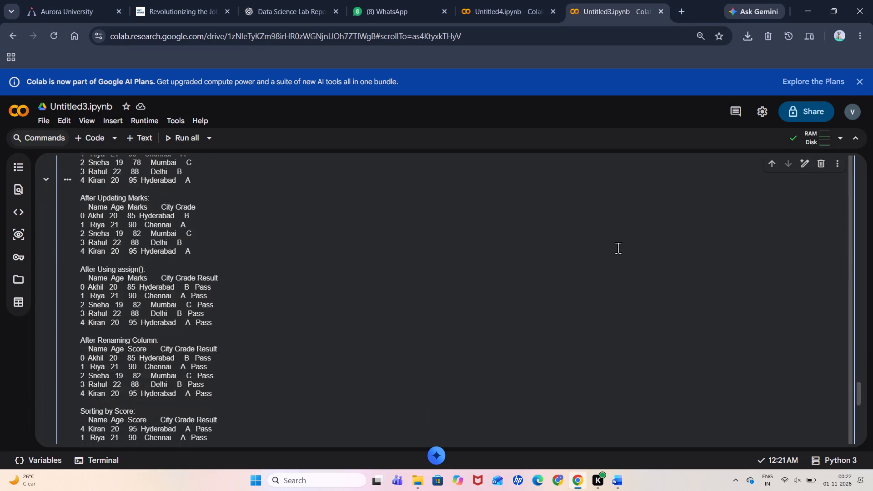
scroll(618, 248, left, 1)
scroll(618, 248, up, 1)
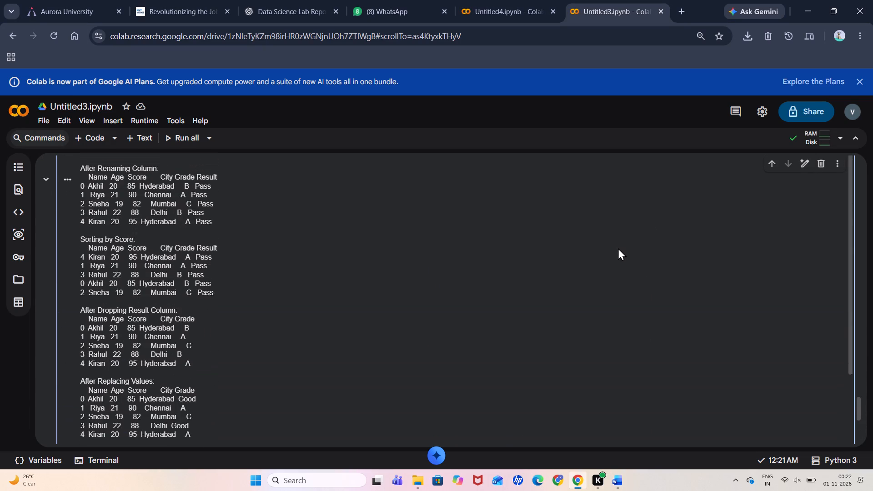
scroll(618, 248, up, 3)
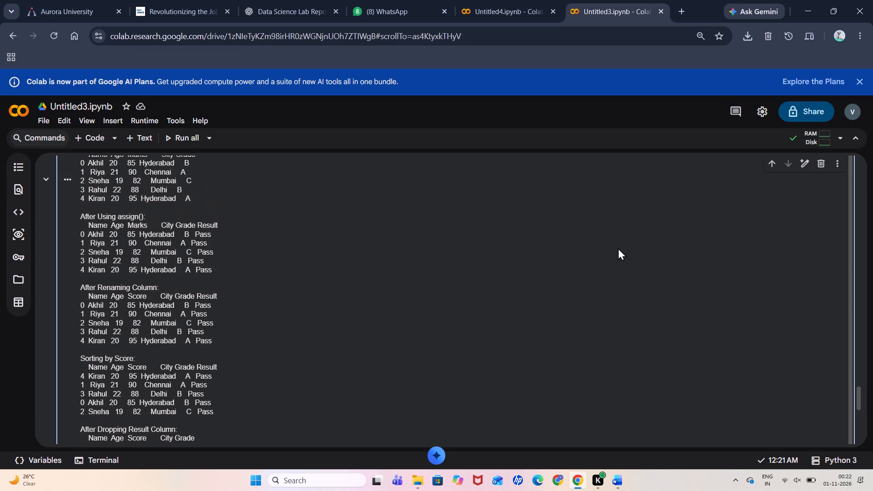
scroll(618, 248, up, 4)
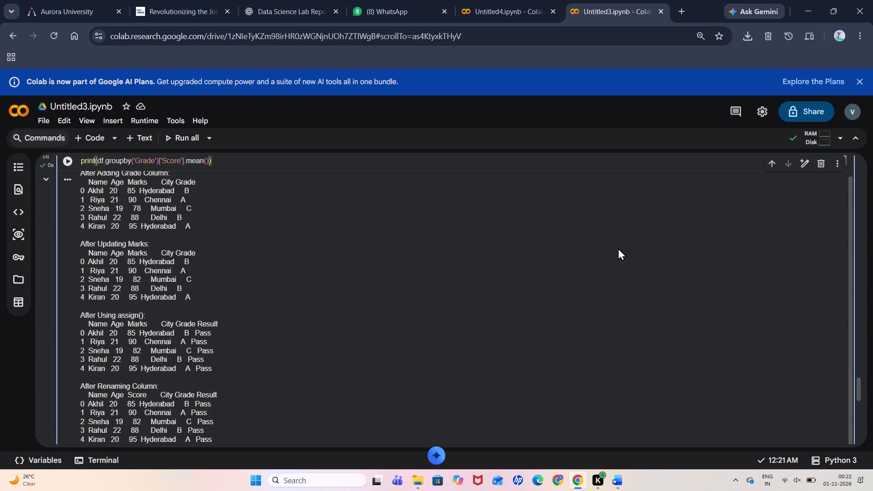
key(Print)
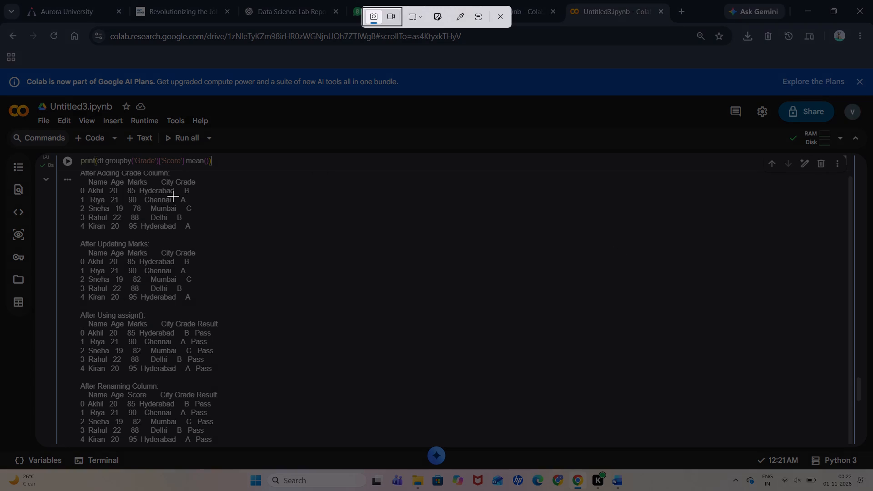
drag(0, 94, 409, 410)
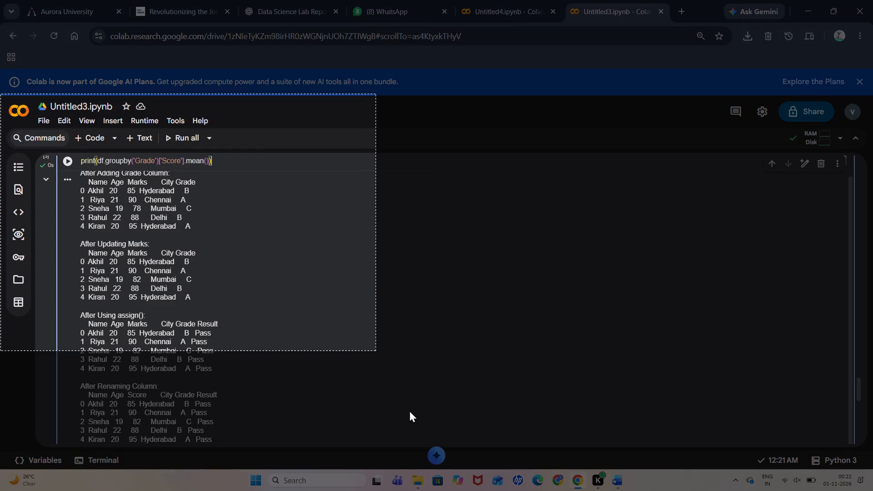
drag(409, 410, 815, 451)
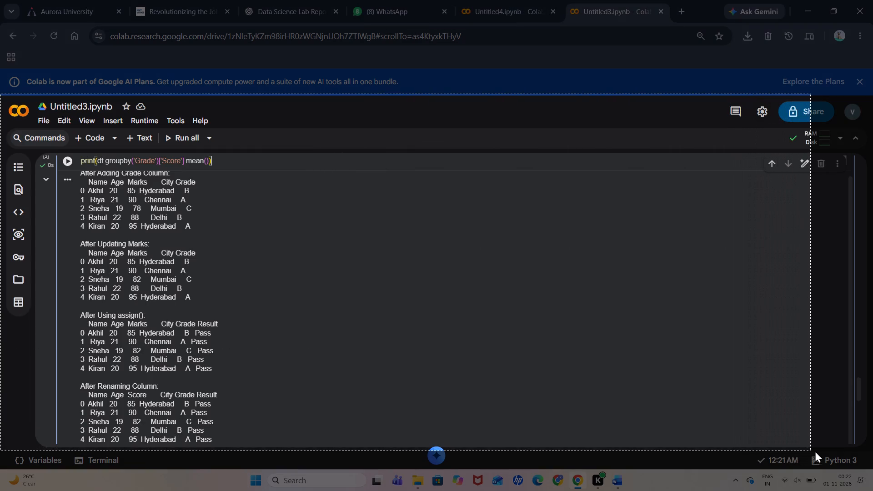
drag(815, 451, 872, 466)
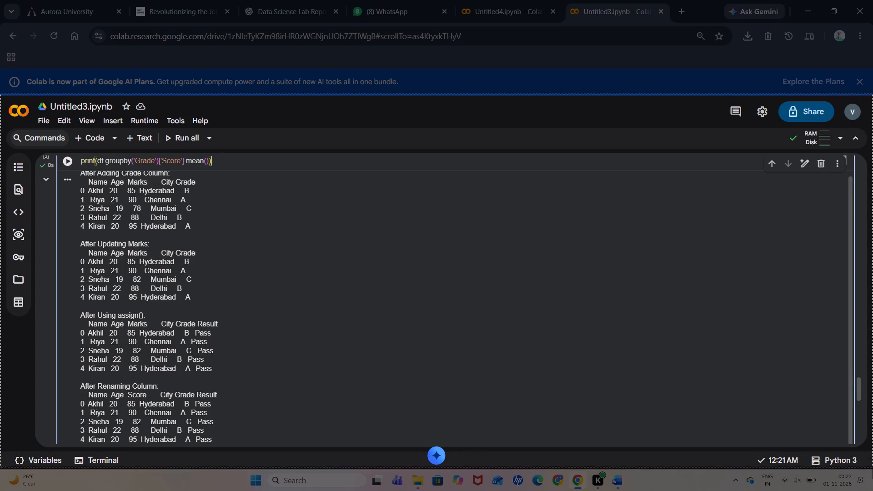
drag(872, 466, 872, 458)
In Word, paste the captured output screenshot below the second code screenshot of section 3 and start a new line.
key(alt+Tab)
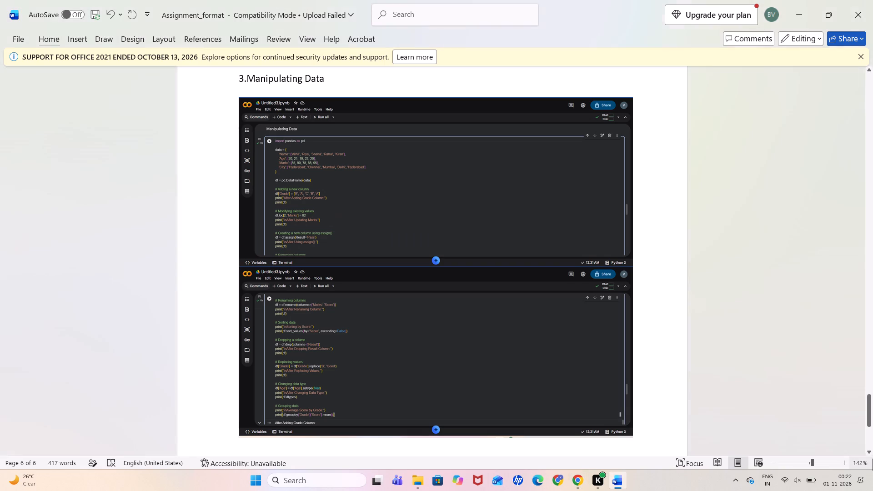
click(650, 437)
key(ctrl+v)
key(Return)
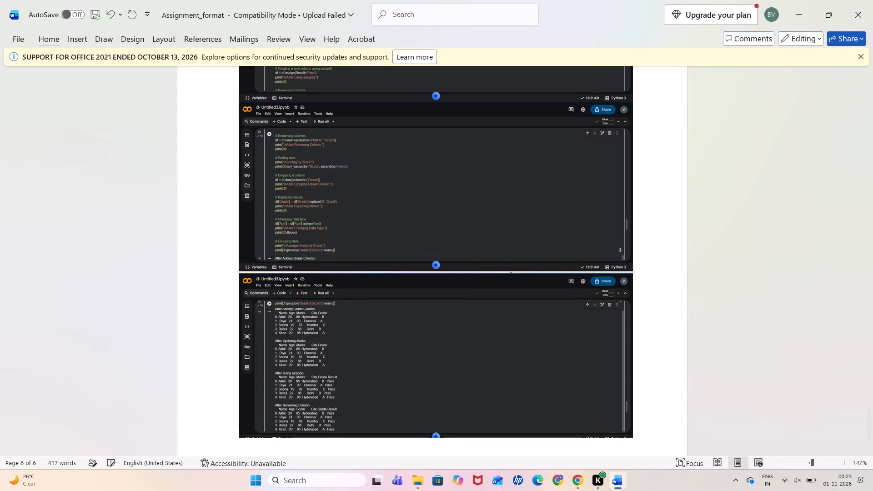
Back in the Colab notebook, capture a screenshot of the output from Sorting by Score through After Changing Data Type.
key(alt+Tab)
scroll(650, 437, down, 2)
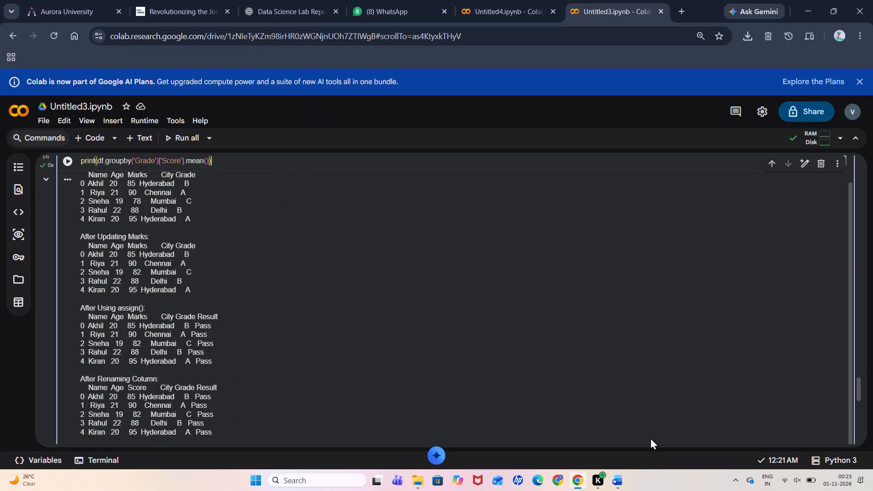
scroll(650, 437, down, 4)
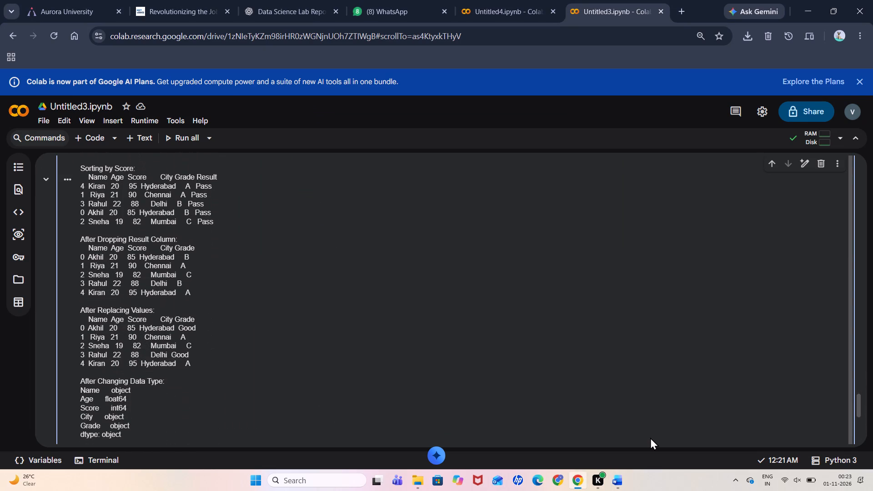
scroll(650, 437, down, 1)
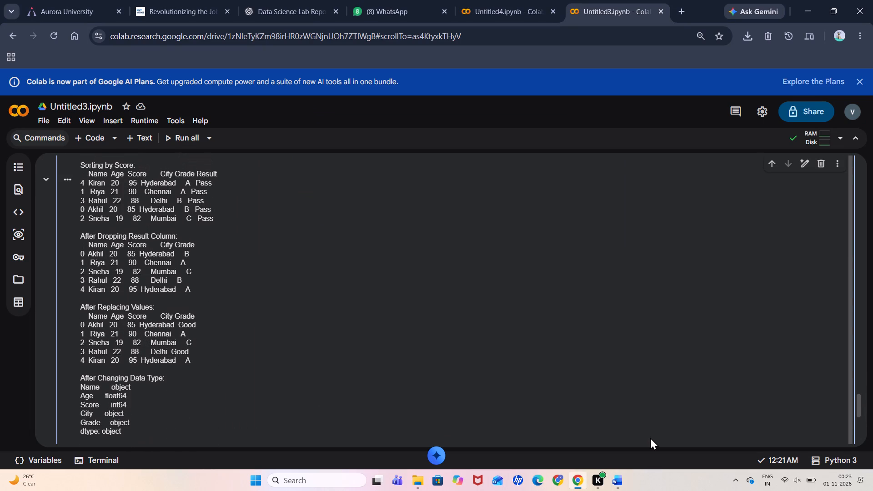
key(Print)
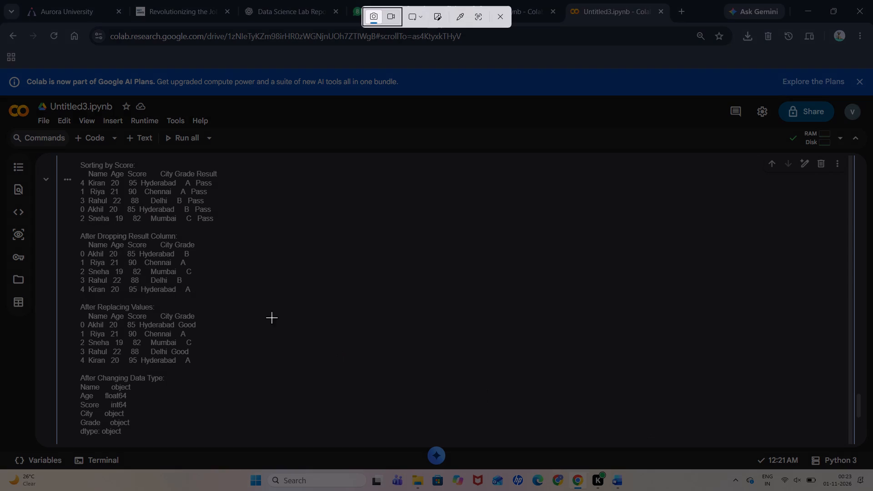
drag(0, 95, 444, 387)
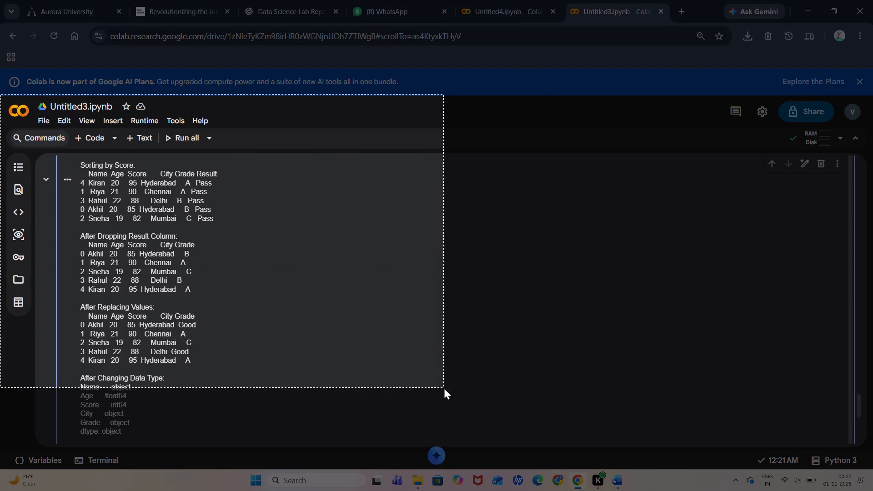
drag(444, 387, 872, 470)
scroll(505, 406, right, 3)
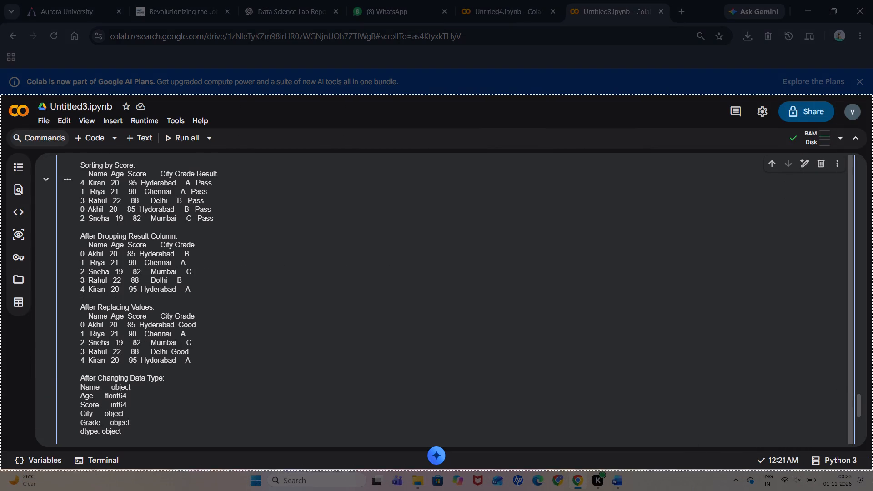
drag(872, 470, 872, 471)
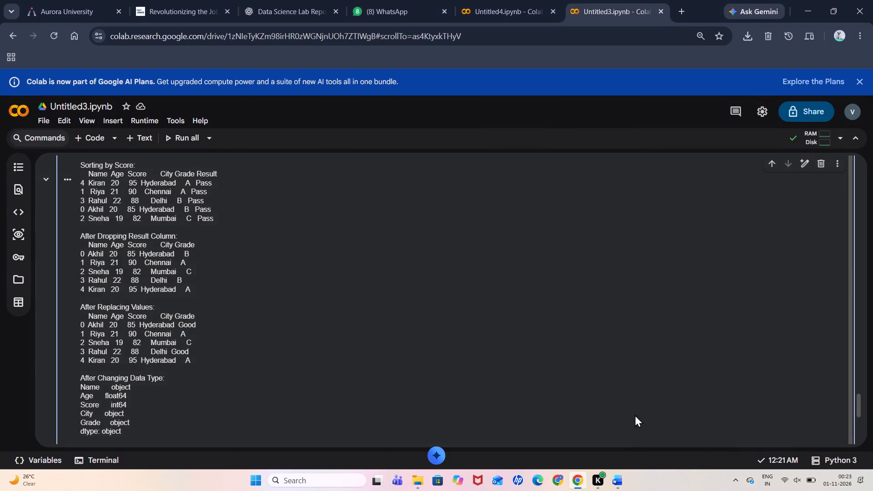
In Word, paste the second output screenshot after the first one and start a new line below it.
click(617, 474)
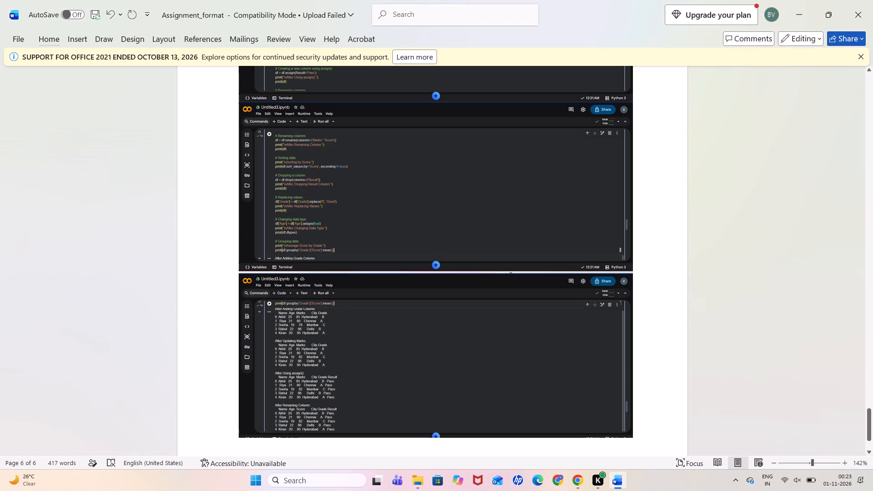
click(651, 434)
key(ctrl+v)
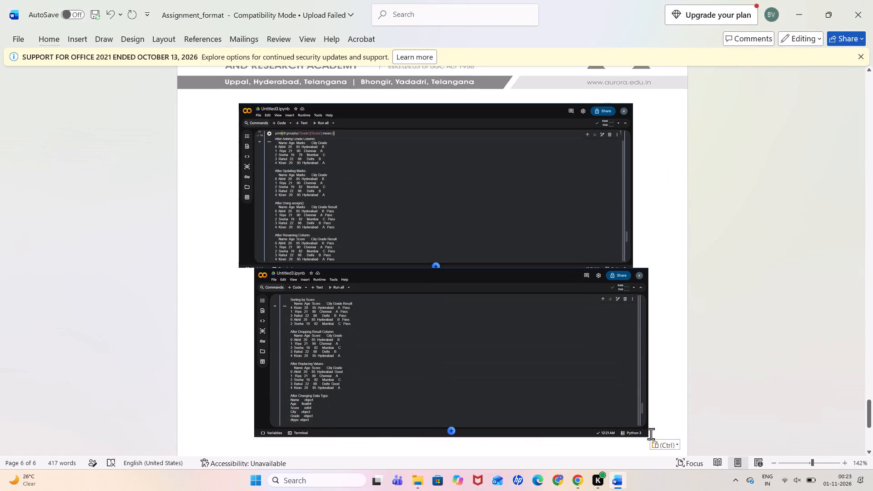
key(Return)
scroll(651, 434, up, 5)
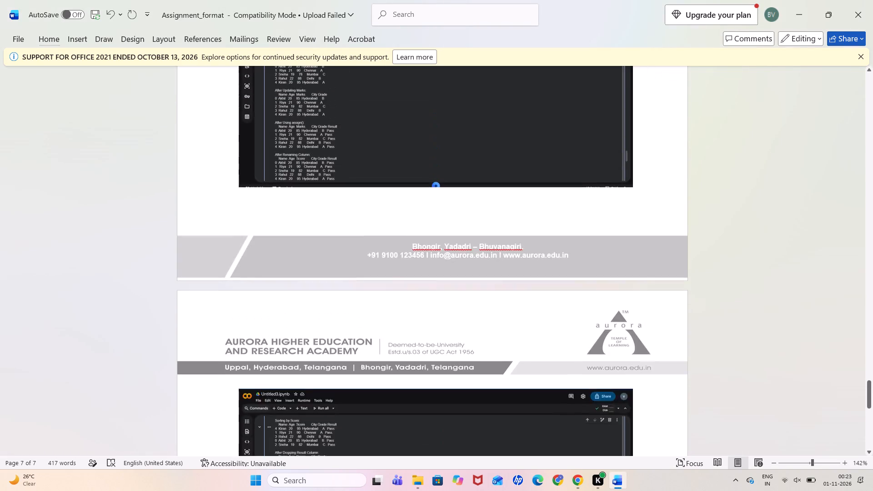
scroll(651, 434, down, 4)
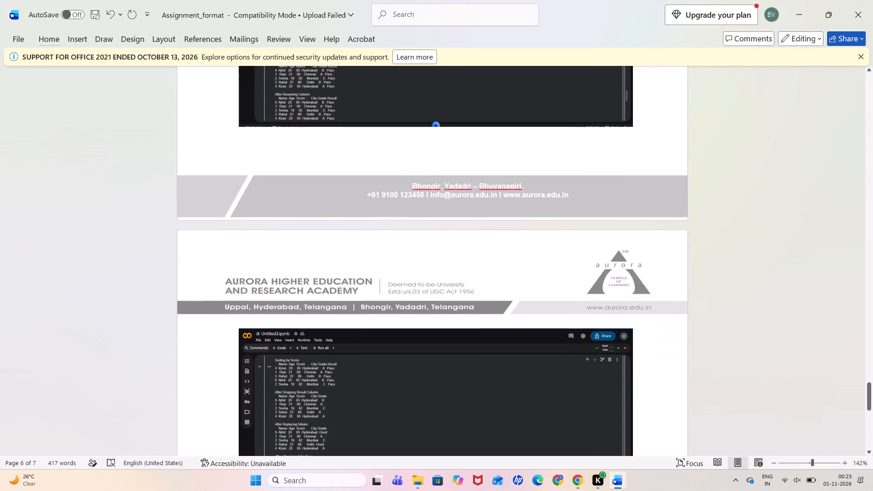
scroll(651, 434, down, 1)
In Colab, capture a screenshot of the end of the output, from After Dropping Result Column through Average Score by Grade.
key(alt+Tab)
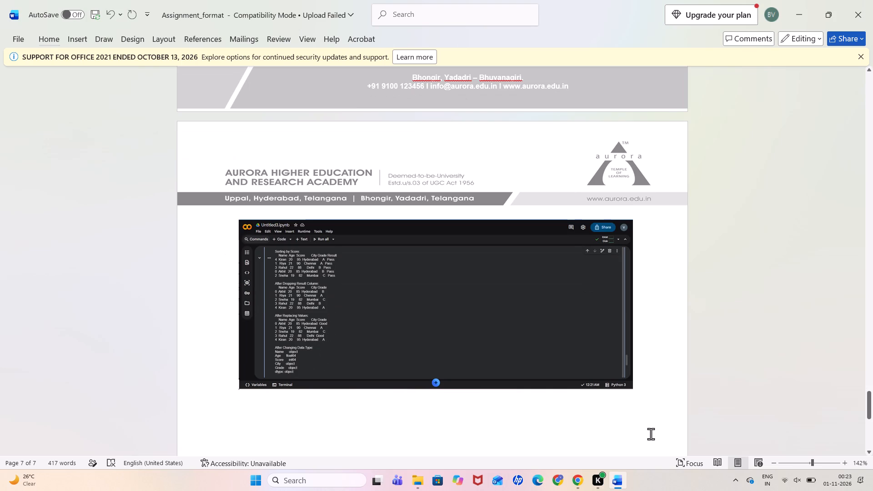
scroll(651, 434, down, 4)
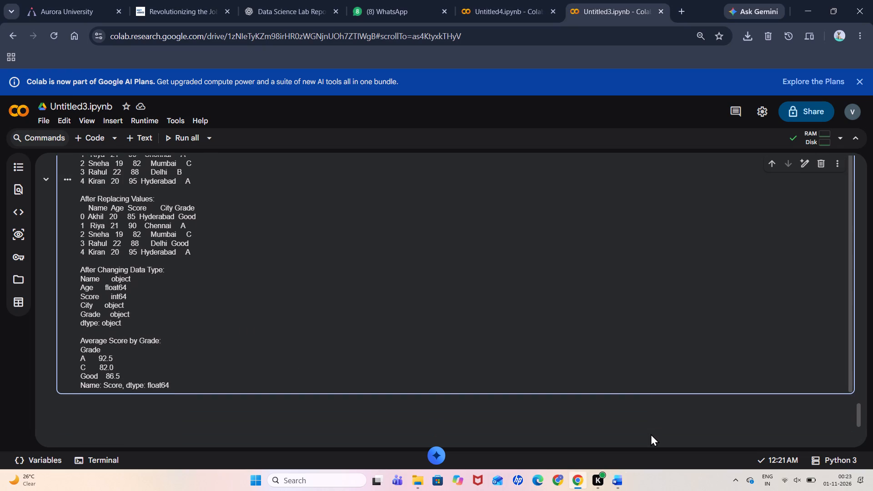
scroll(651, 434, up, 1)
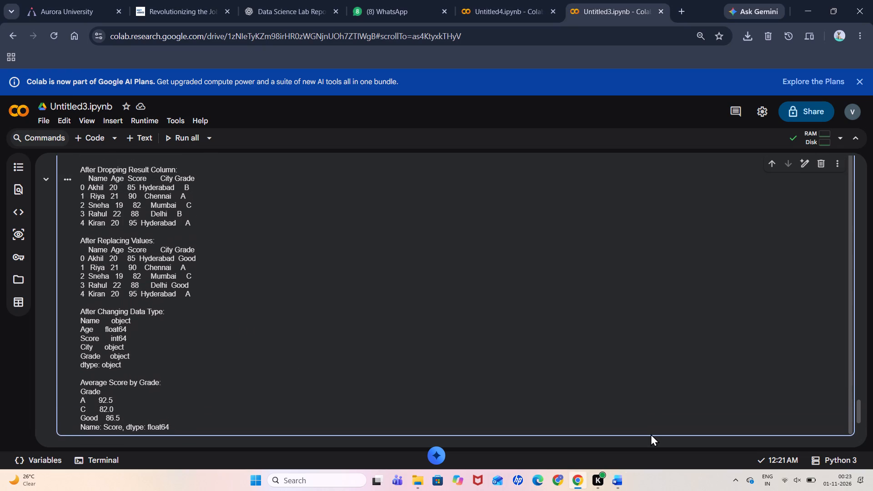
scroll(651, 434, up, 1)
key(Print)
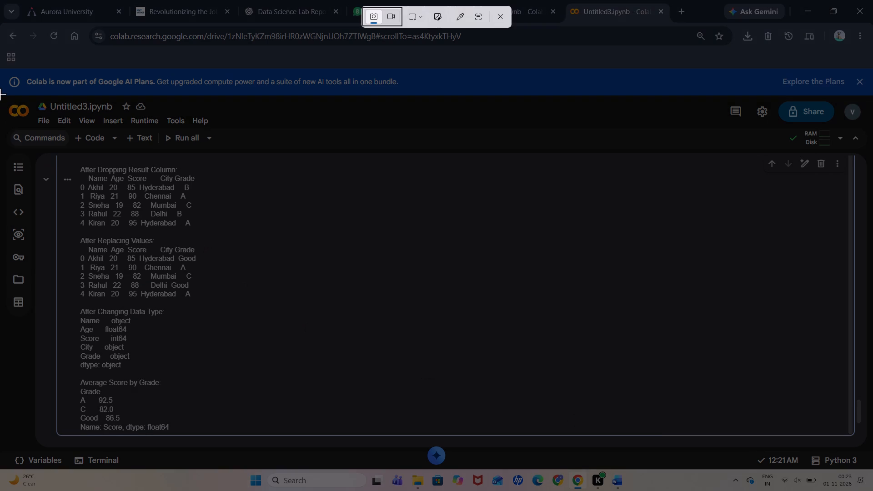
drag(0, 94, 701, 486)
scroll(244, 332, up, 1)
scroll(381, 373, right, 3)
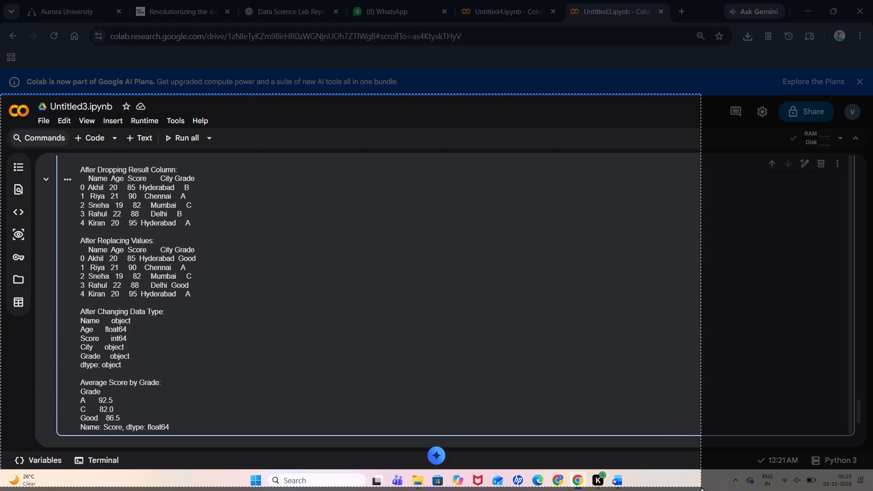
drag(701, 486, 872, 474)
scroll(708, 485, right, 1)
In Word, paste the final output screenshot after the Sorting by Score one and start a new line.
click(615, 478)
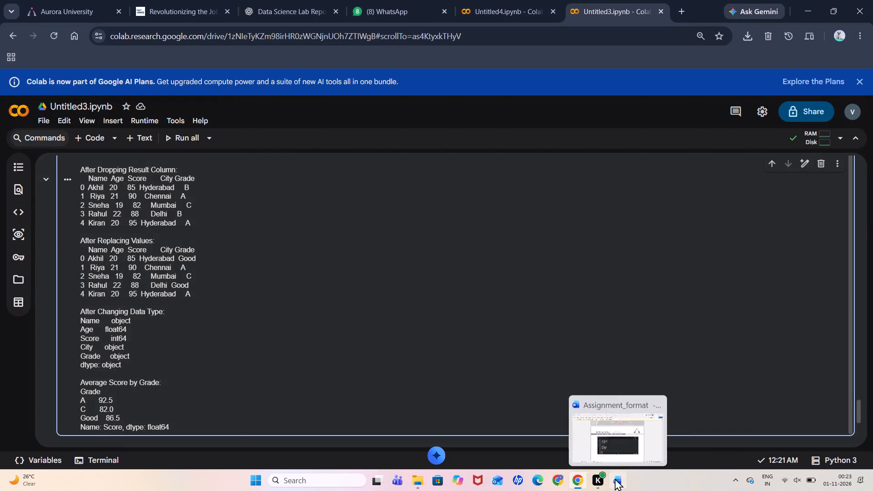
click(638, 386)
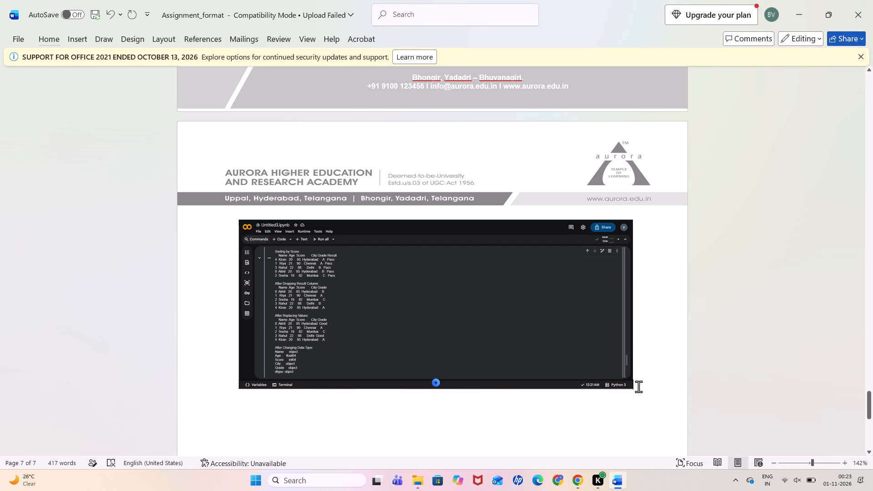
key(ctrl+v)
key(Return)
Insert blank lines above the 2. Selecting and Filtering Data heading to push it onto the next page with its screenshots.
scroll(638, 386, up, 3)
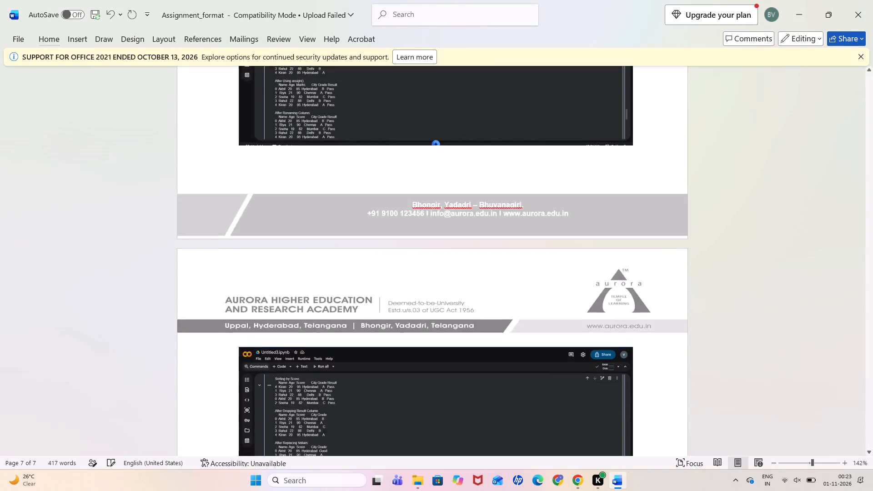
scroll(638, 386, up, 11)
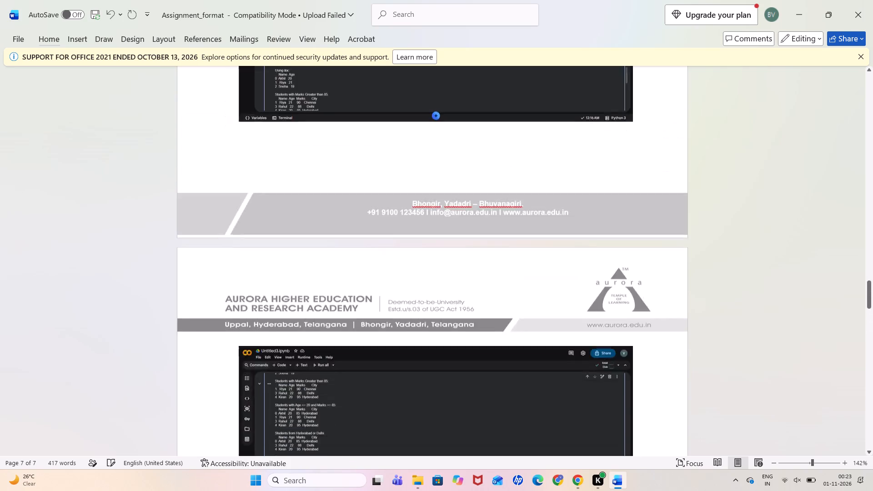
scroll(638, 386, up, 7)
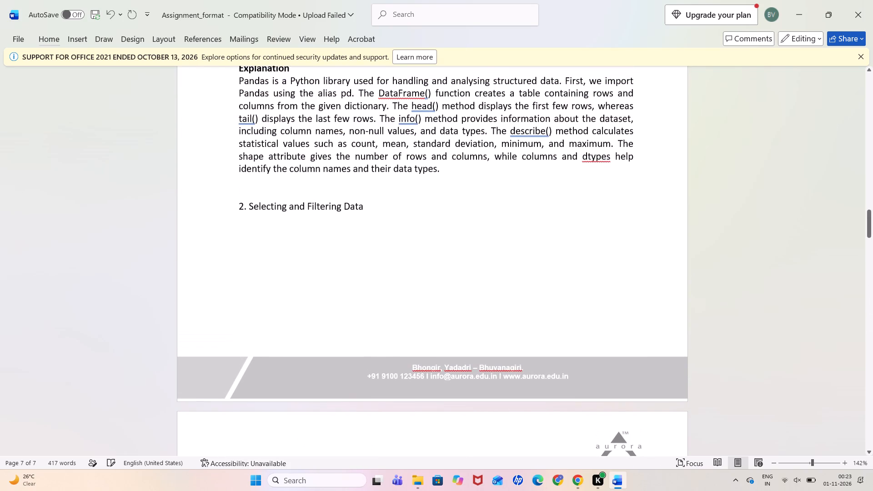
click(291, 198)
key(Return)
key(Return)
key(Return)
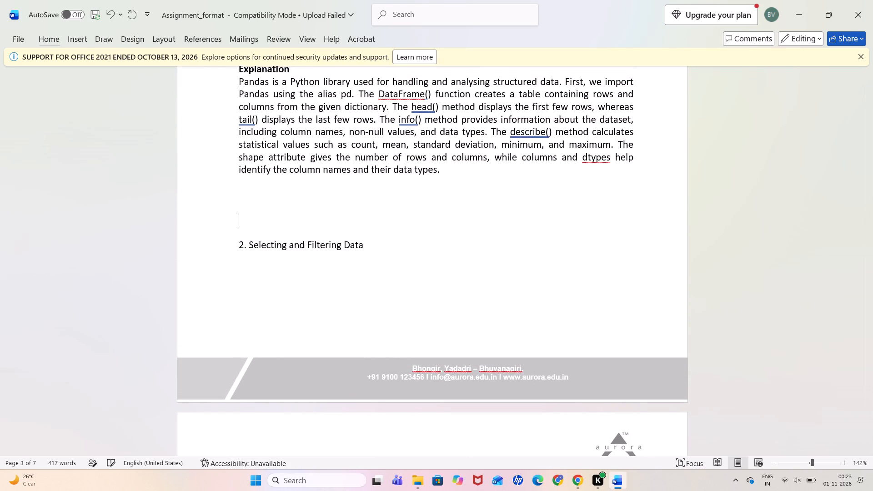
key(Return)
key(Return)
key(Return)
key(Return)
key(Return)
key(Return)
key(Return)
key(Return)
key(Return)
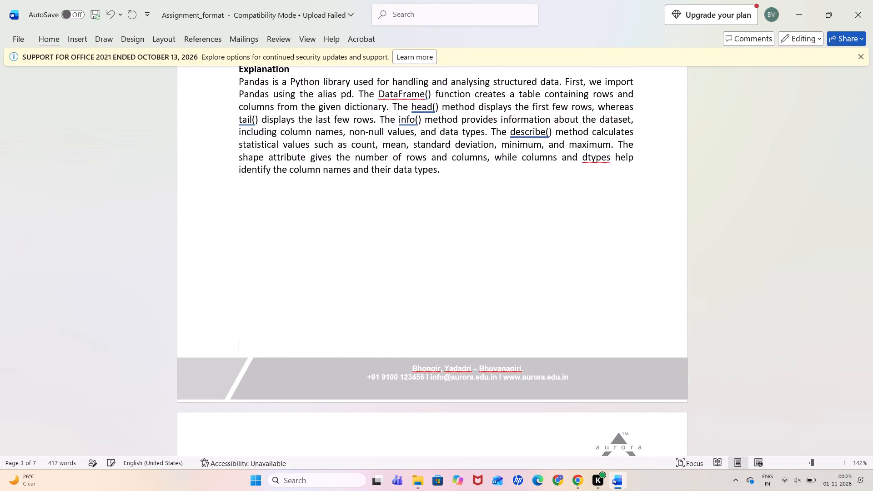
Make the 2. Selecting and Filtering Data heading bold and set its font size to 18.
scroll(291, 198, down, 4)
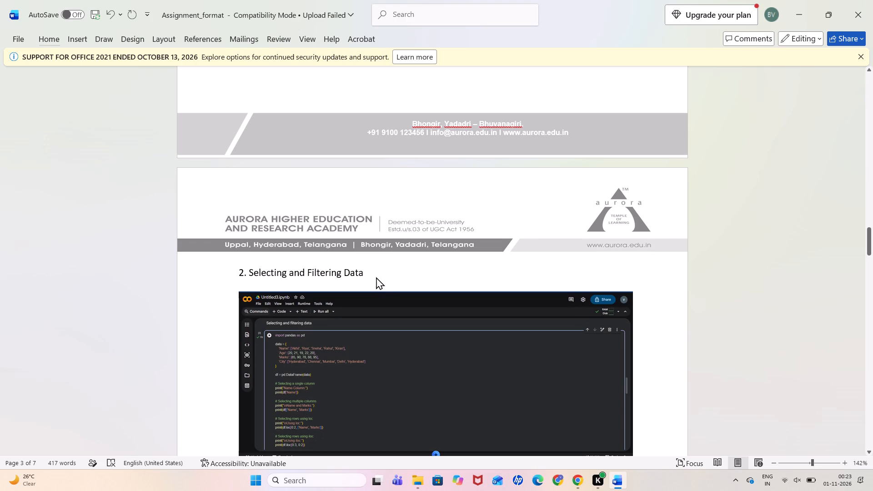
drag(366, 273, 236, 272)
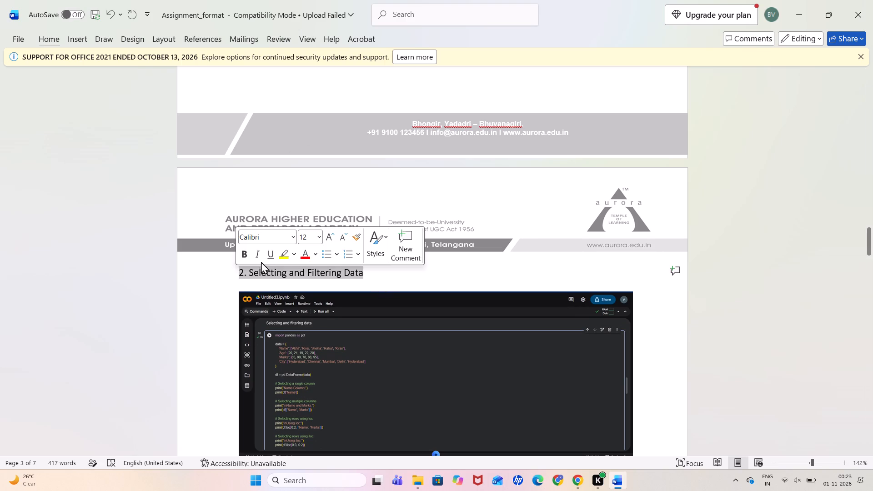
click(246, 255)
click(307, 236)
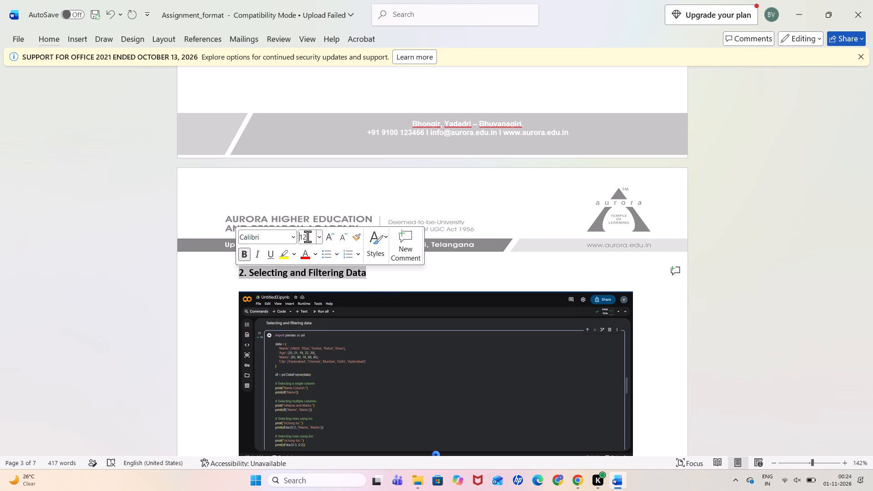
text(18)
key(Return)
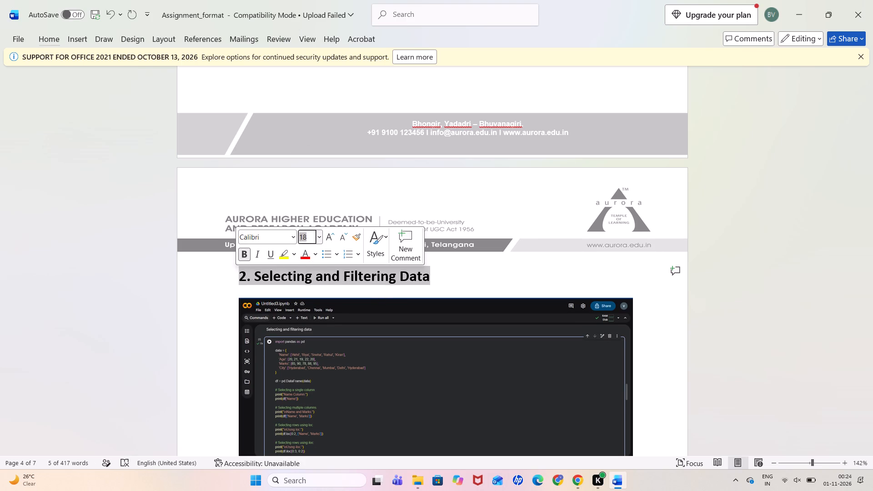
click(472, 199)
Make the 3.Manipulating Data heading bold and set its font size to 18.
scroll(472, 199, down, 10)
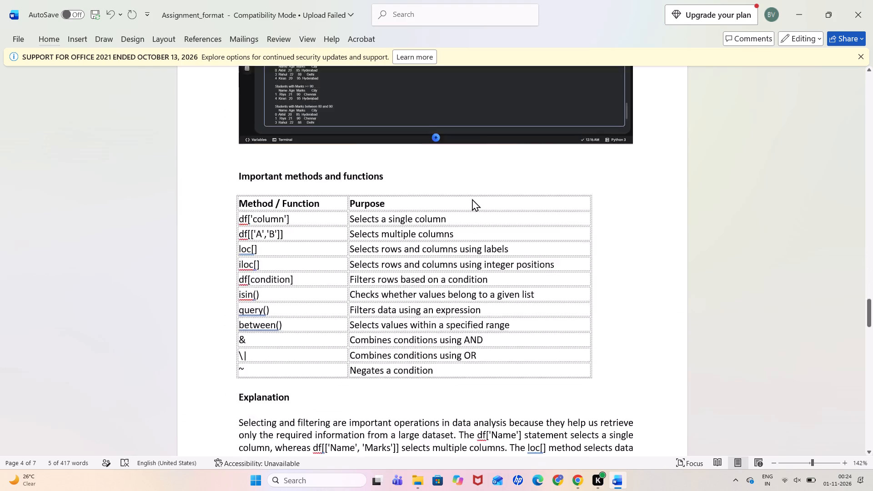
scroll(472, 199, down, 4)
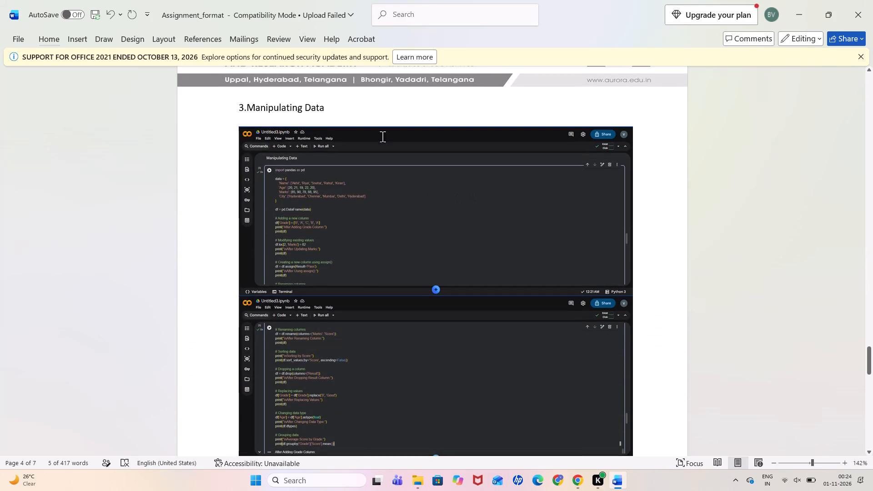
drag(334, 112, 237, 108)
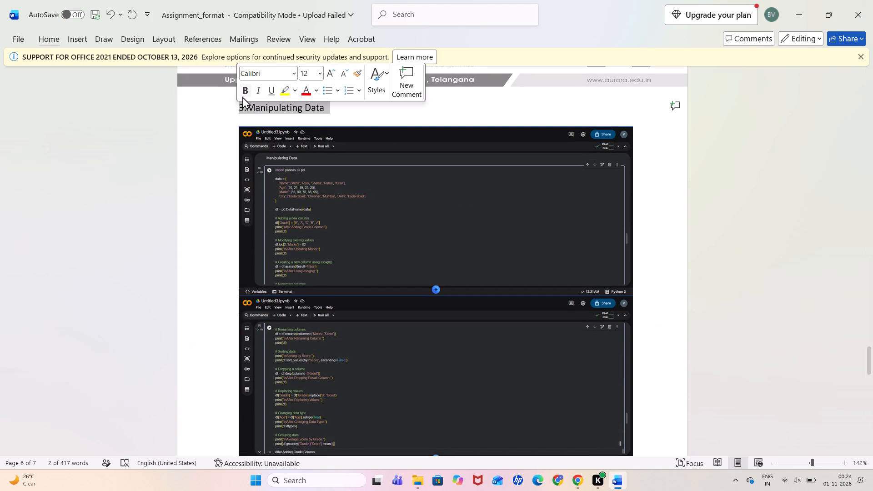
click(242, 96)
click(306, 73)
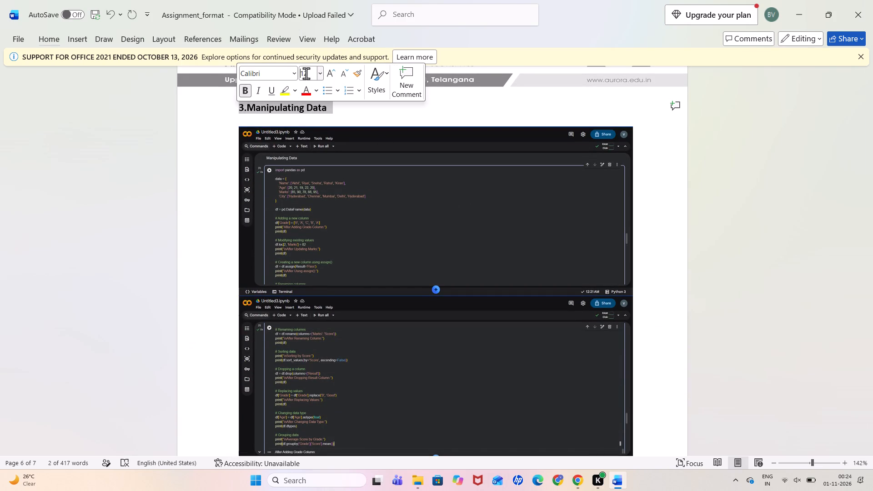
text(18)
key(Return)
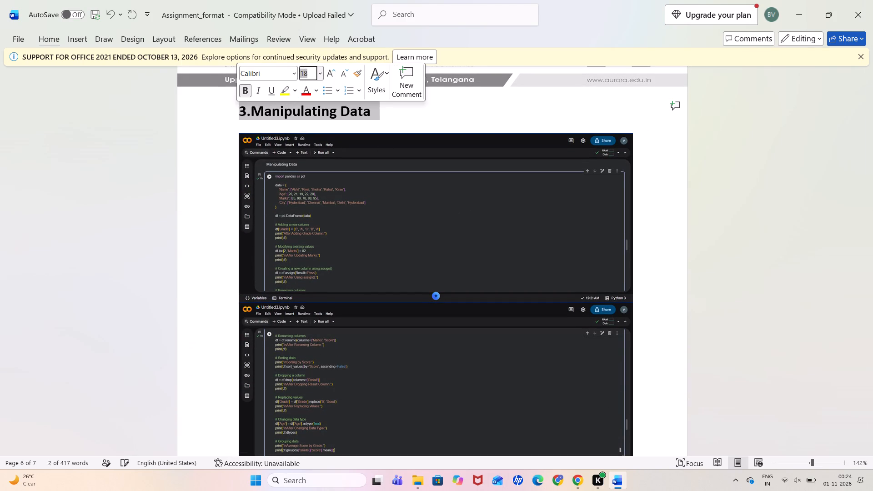
Add two new lines after the last output screenshot in the 3.Manipulating Data section.
click(744, 225)
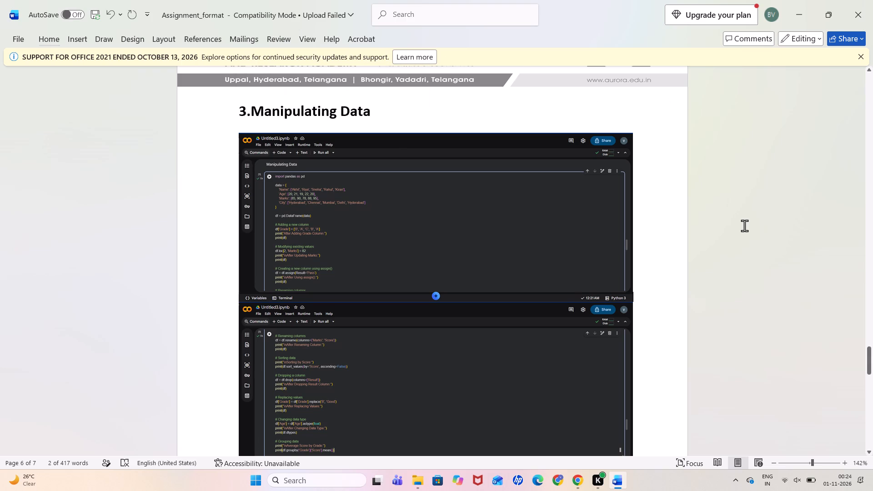
scroll(744, 225, down, 11)
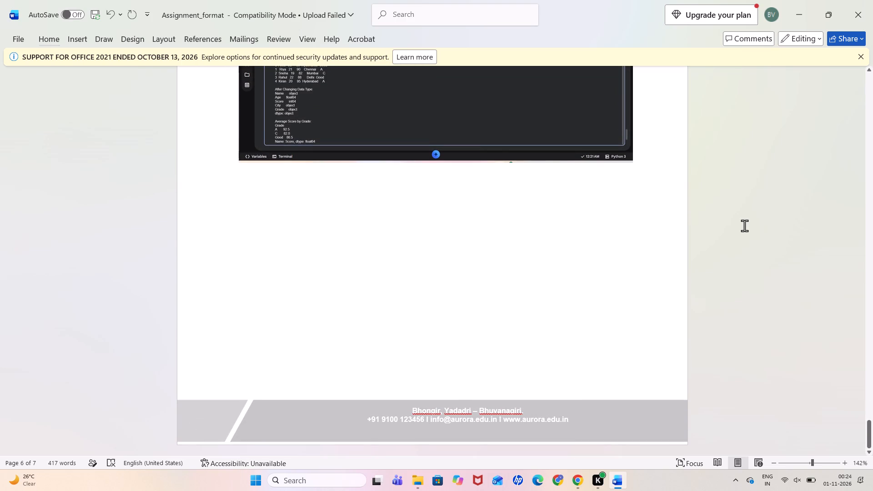
click(341, 279)
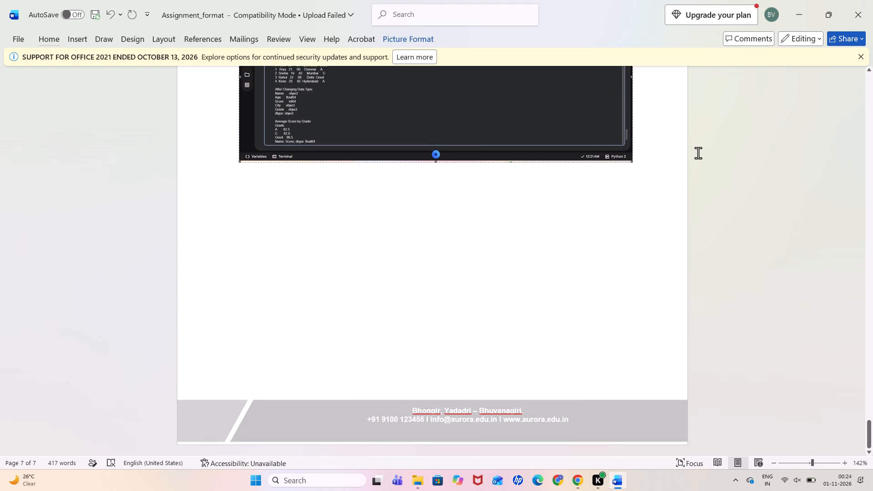
click(652, 155)
key(Return)
key(Return)
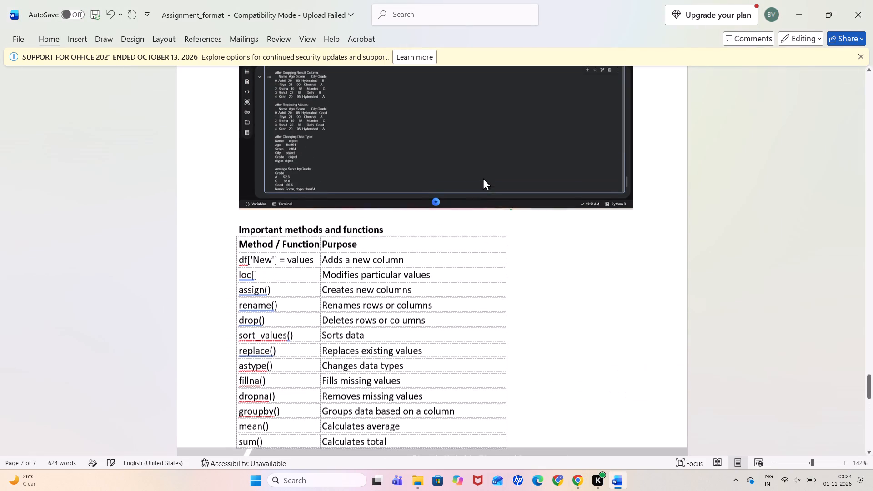
scroll(483, 178, up, 1)
click(397, 236)
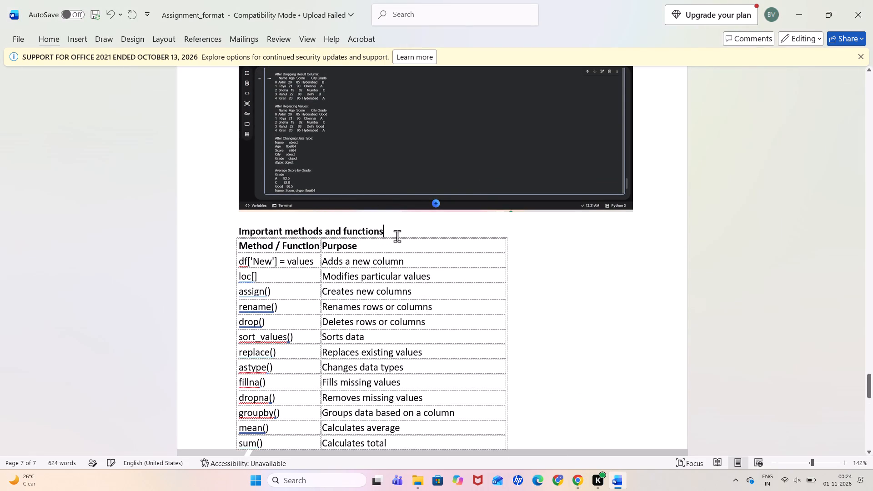
key(Return)
key(Return)
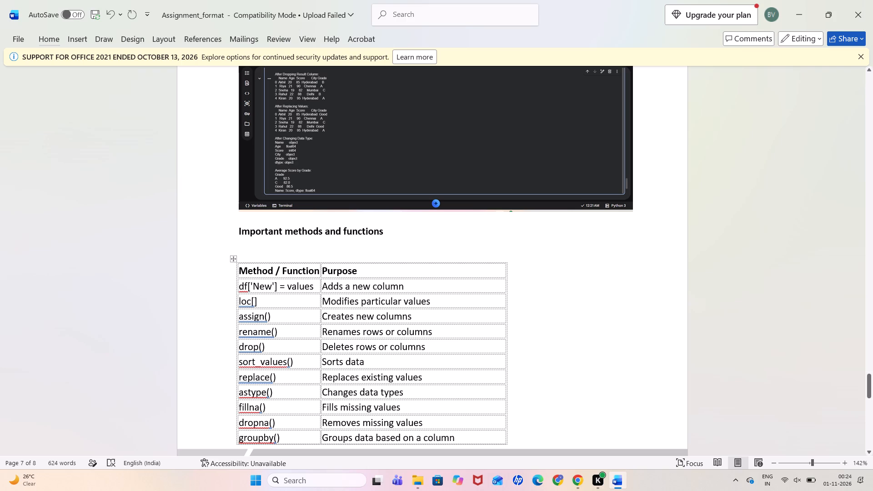
Widen both the Method / Function column and the Purpose column of the pasted table.
drag(320, 321, 369, 337)
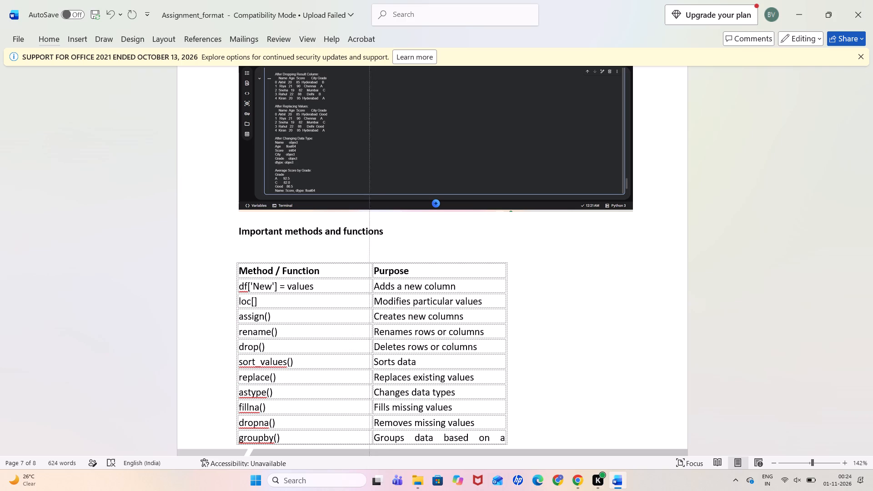
drag(369, 337, 366, 338)
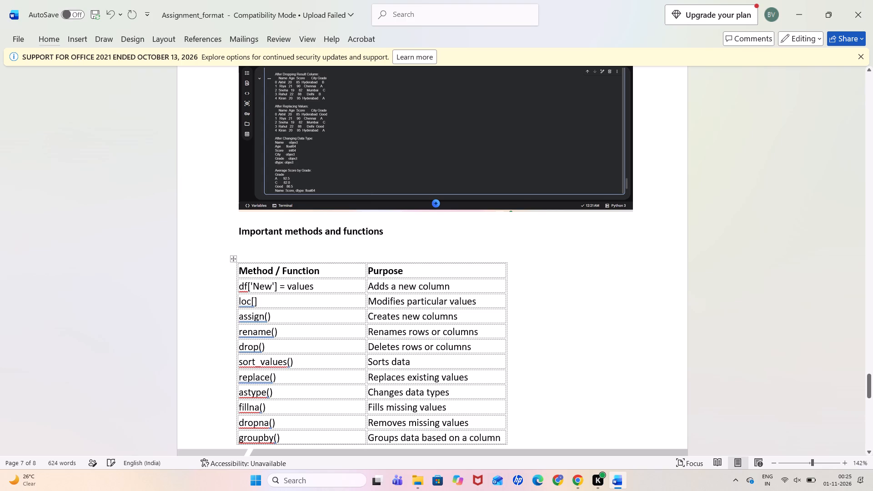
drag(506, 331, 523, 328)
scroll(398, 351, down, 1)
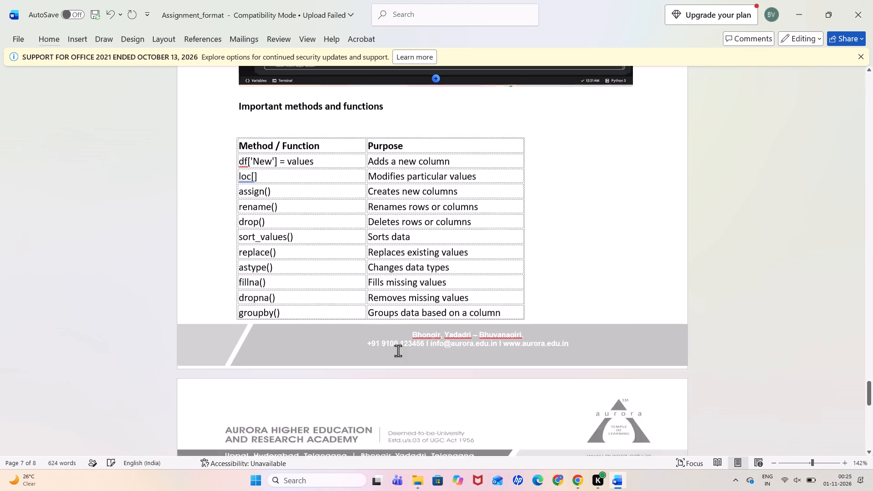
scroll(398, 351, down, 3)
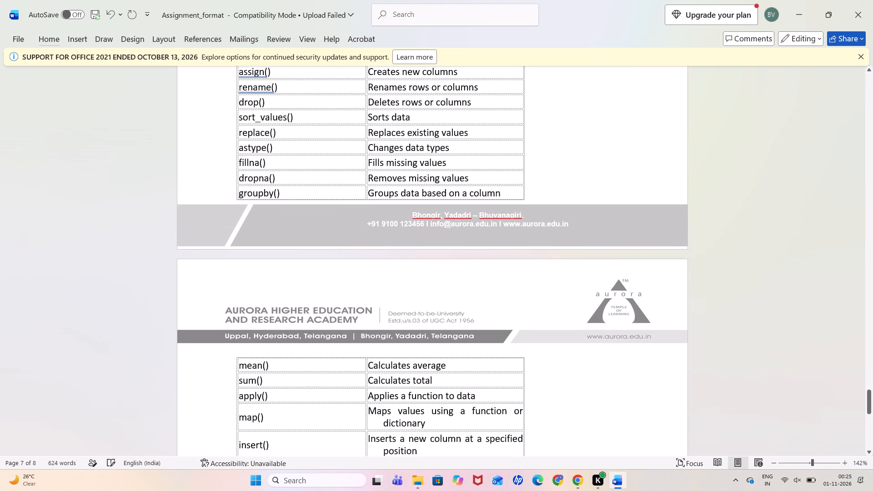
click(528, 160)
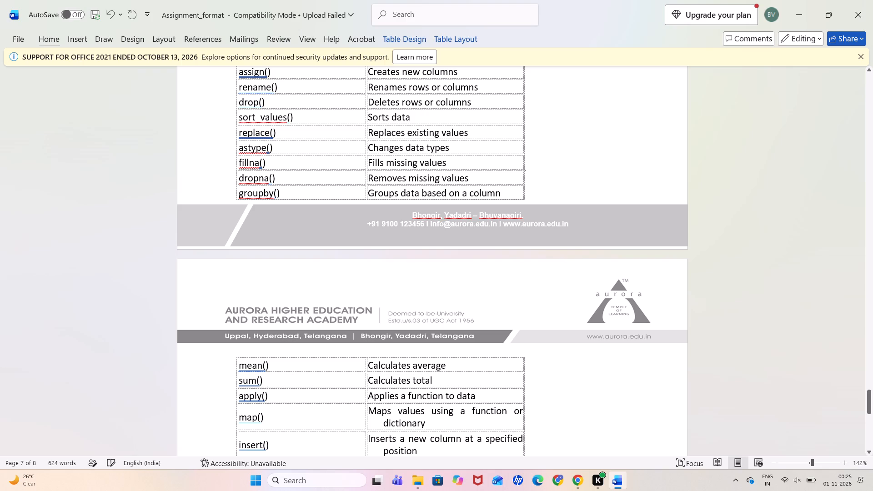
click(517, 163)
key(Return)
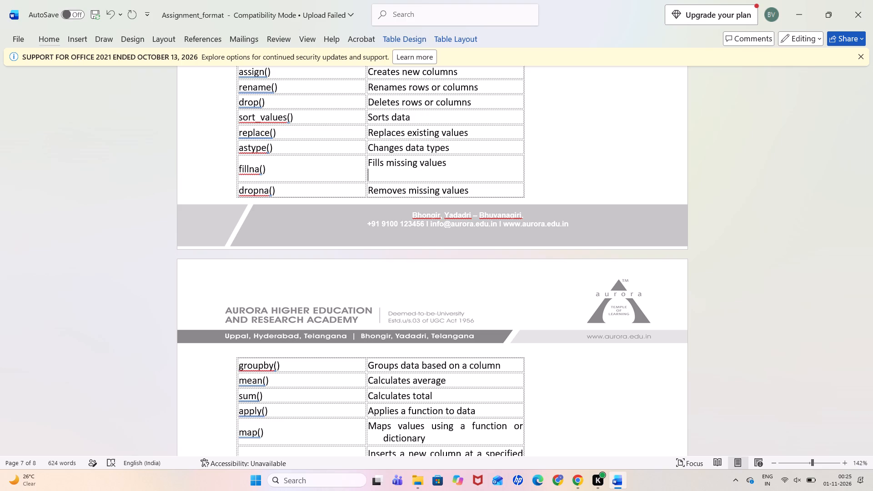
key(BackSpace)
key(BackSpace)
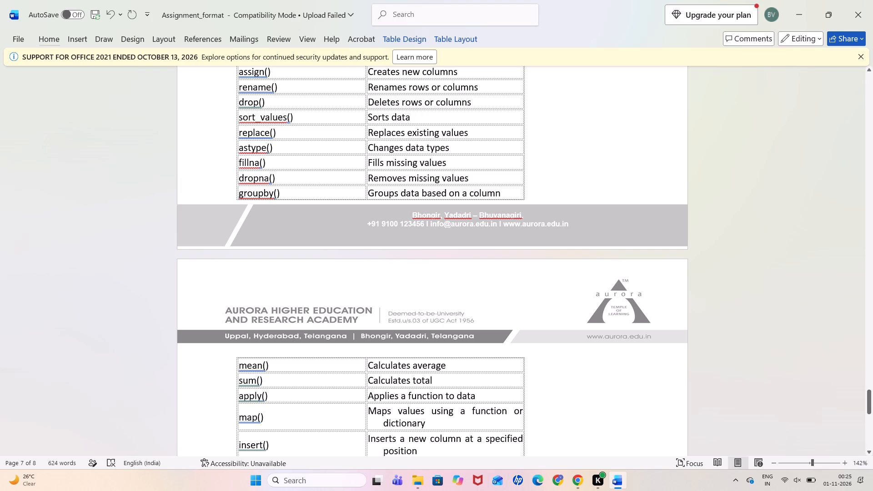
Insert a blank line between the end of the methods table and the Explanation heading.
scroll(545, 184, up, 4)
scroll(545, 184, down, 5)
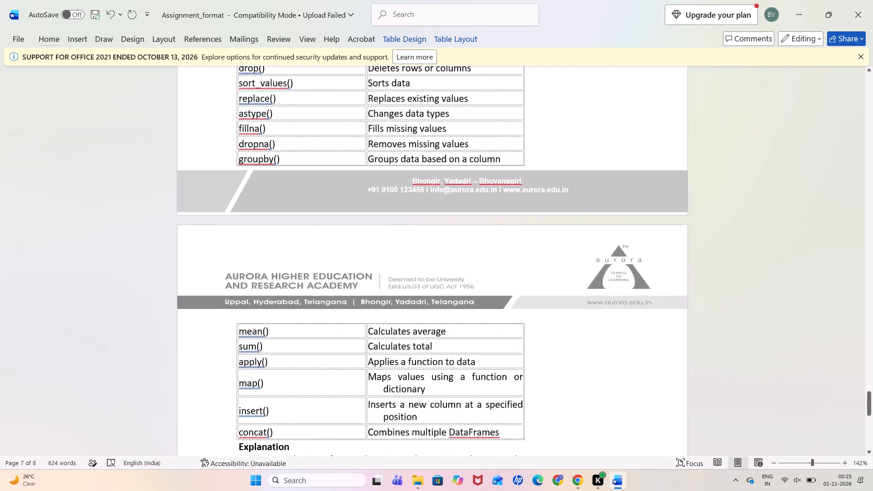
scroll(545, 184, down, 3)
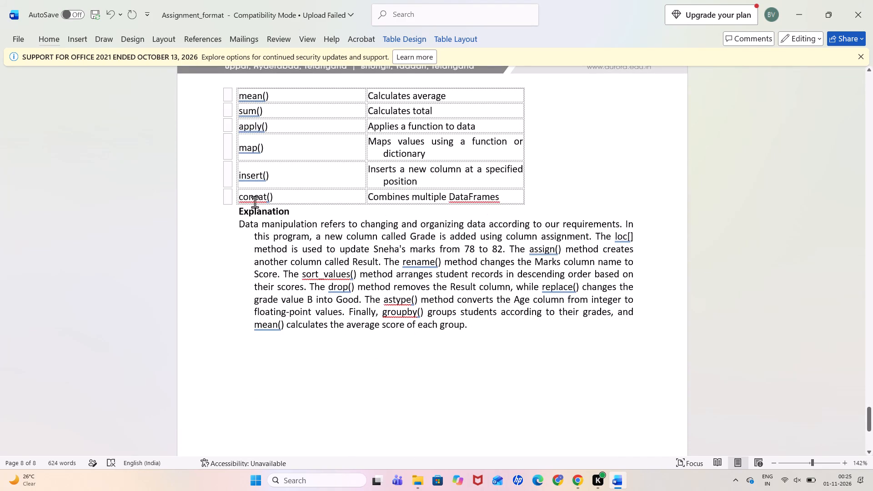
click(239, 211)
key(Return)
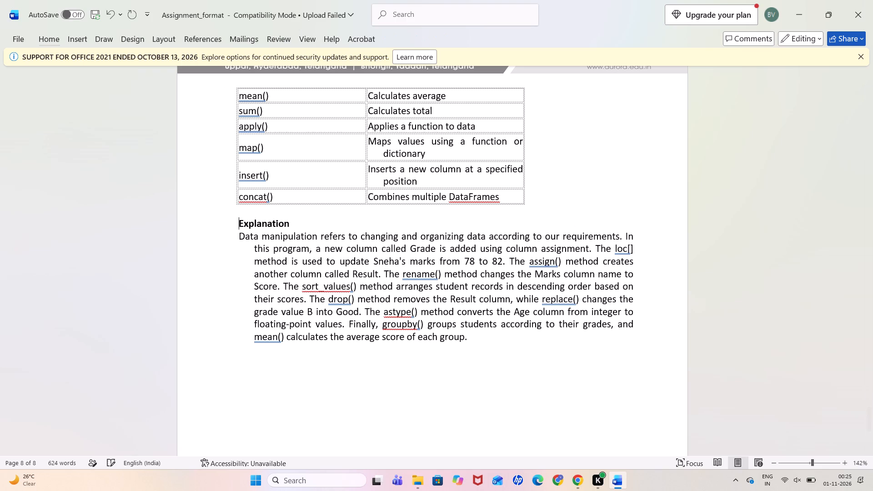
Insert a blank line below the Explanation heading and remove the hanging indent from the data manipulation paragraph.
key(Right)
key(Right)
key(Right)
key(Right)
key(Right)
key(Right)
key(Right)
key(Right)
key(Right)
key(Right)
key(Right)
key(Right)
key(Return)
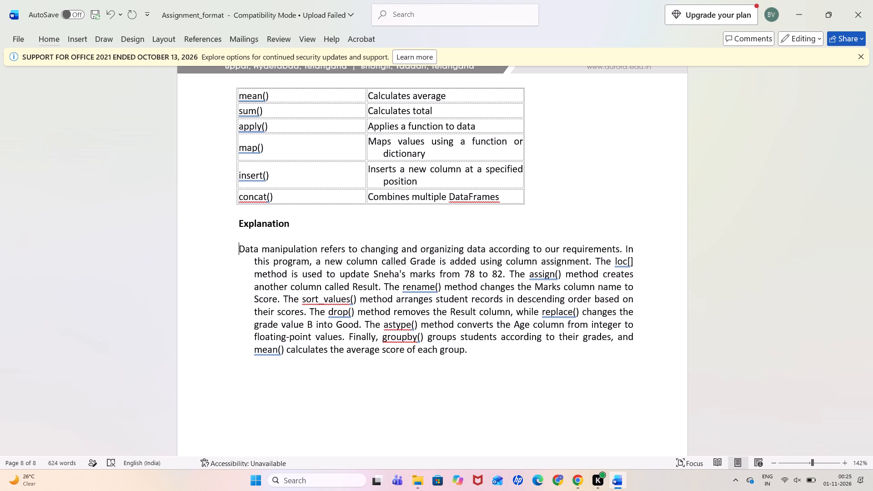
key(Return)
key(BackSpace)
key(BackSpace)
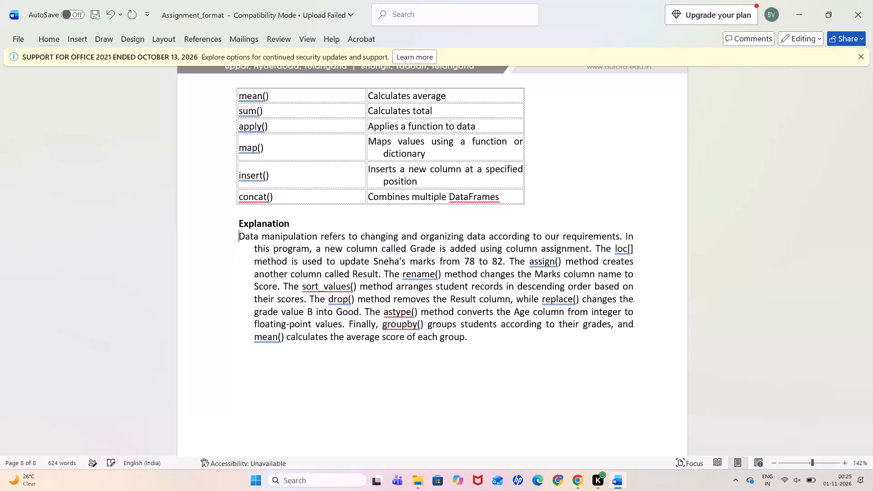
key(BackSpace)
key(Return)
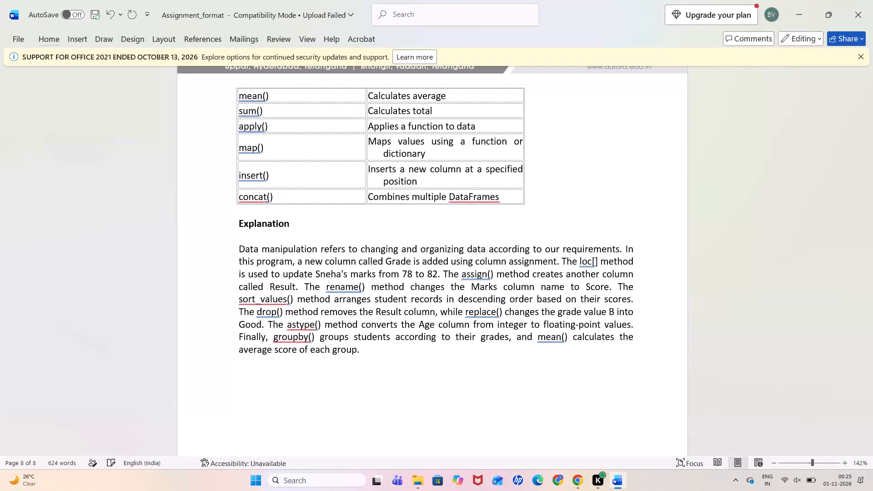
Change the number in the report title on the first page so it reads Lab Report – 2.
scroll(431, 383, down, 1)
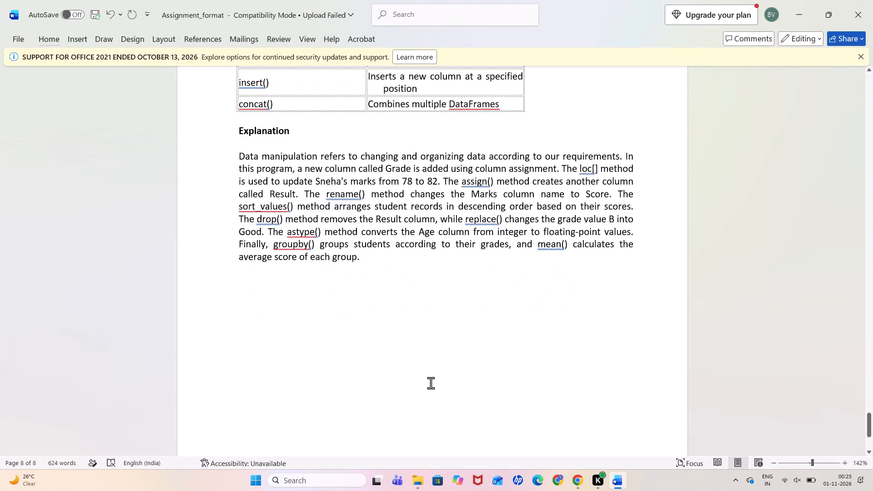
scroll(431, 383, down, 5)
scroll(431, 383, up, 16)
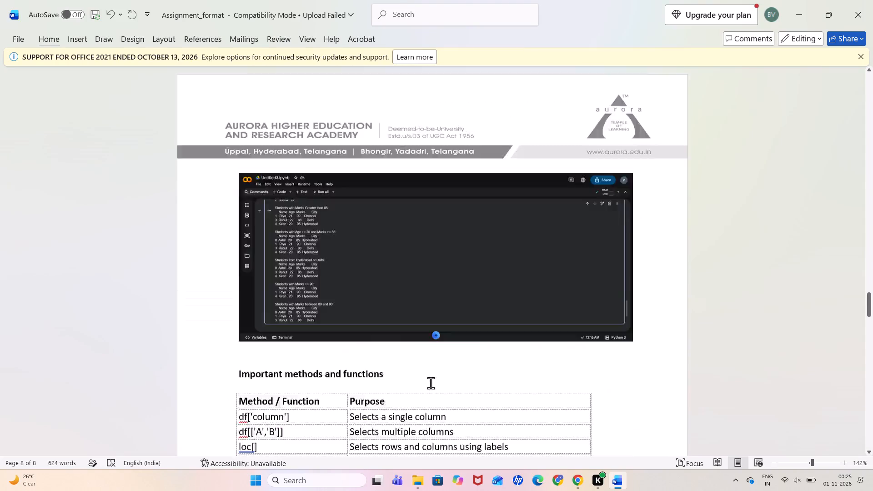
scroll(431, 383, up, 14)
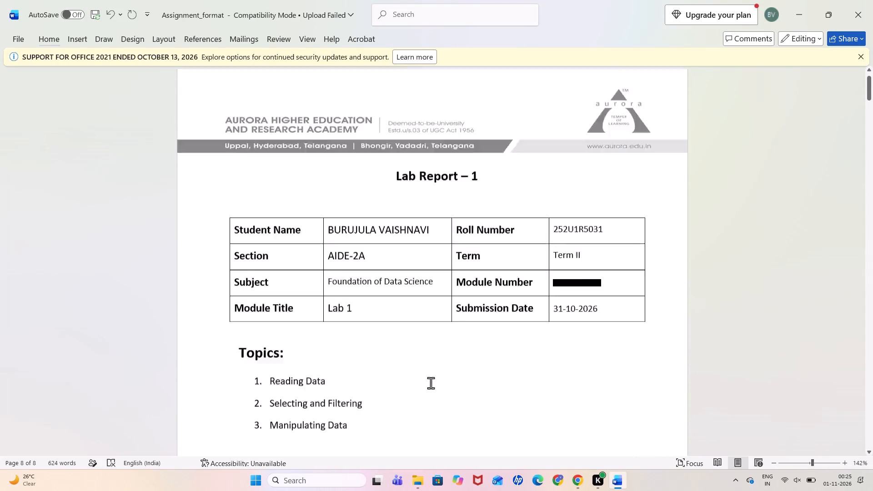
click(492, 196)
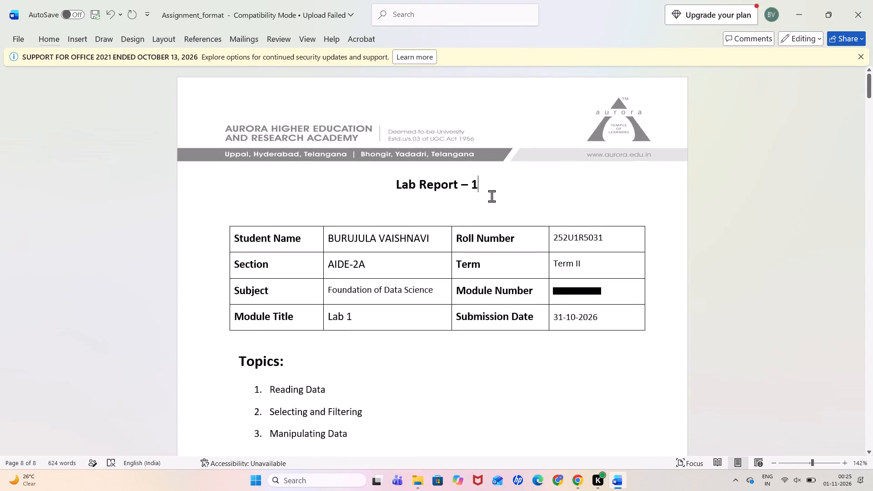
key(BackSpace)
key(2)
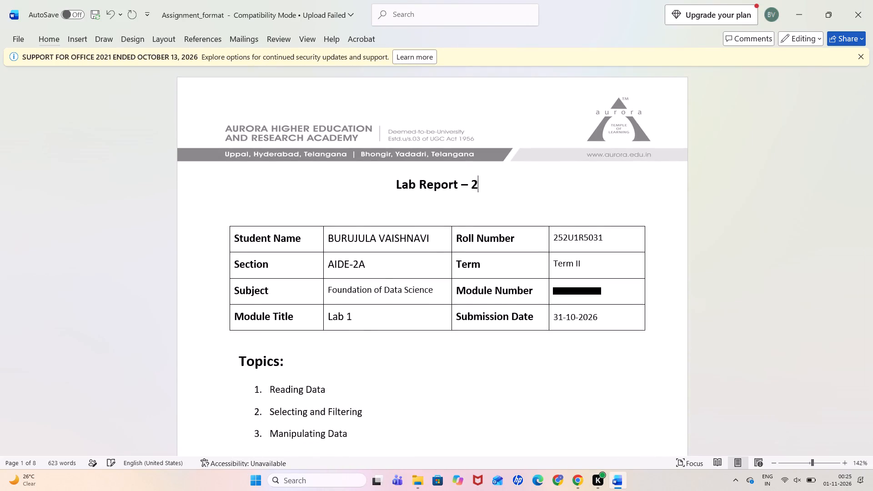
Change the Module Title entry in the student details table to Lab 2.
click(363, 326)
key(BackSpace)
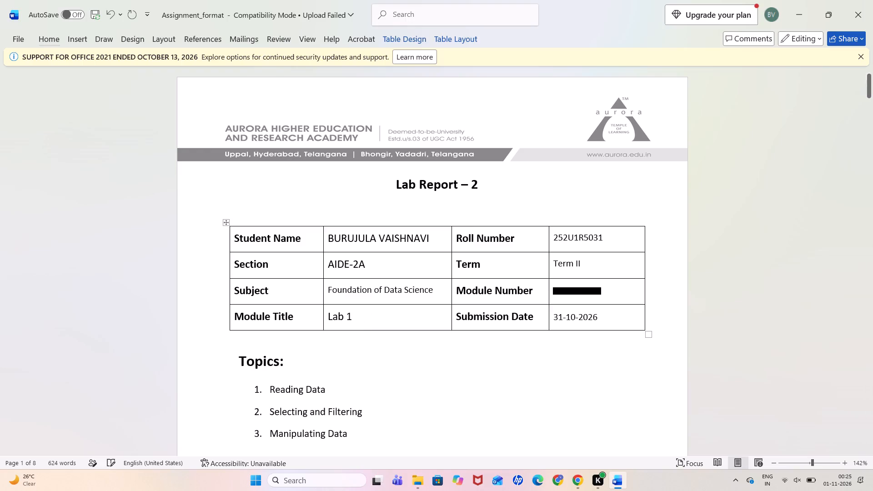
key(2)
Make the 1.Reading Data section heading below the topics list bold and set its font size to 18.
scroll(363, 326, down, 3)
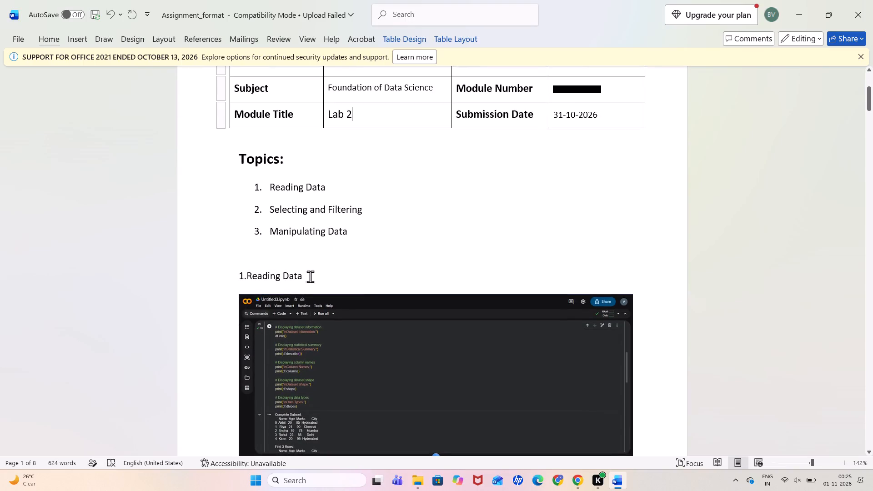
drag(312, 276, 236, 277)
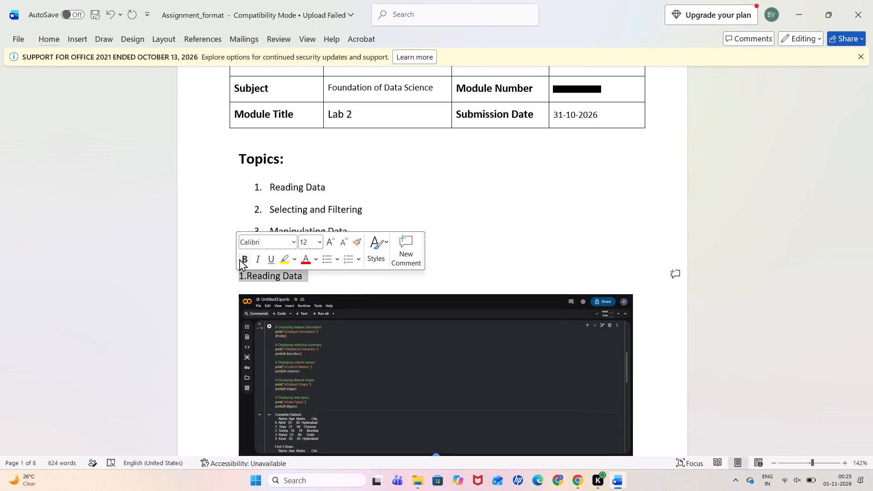
click(239, 259)
click(307, 243)
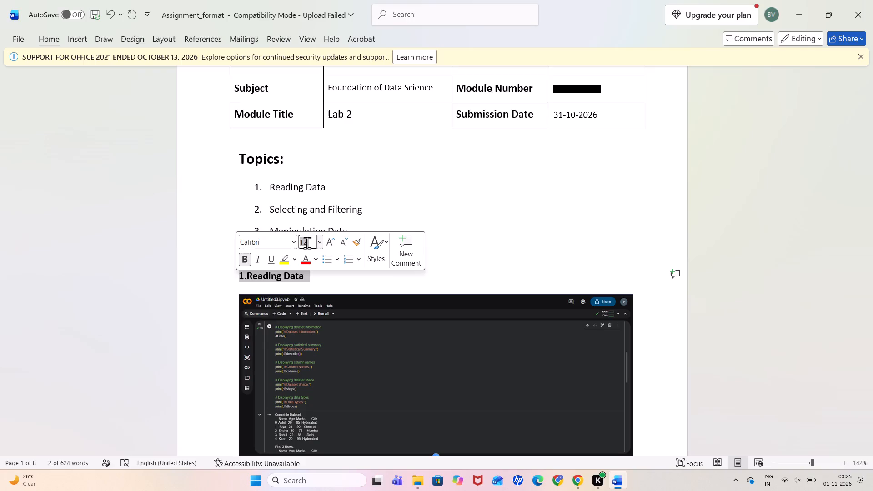
key(1)
key(8)
key(Return)
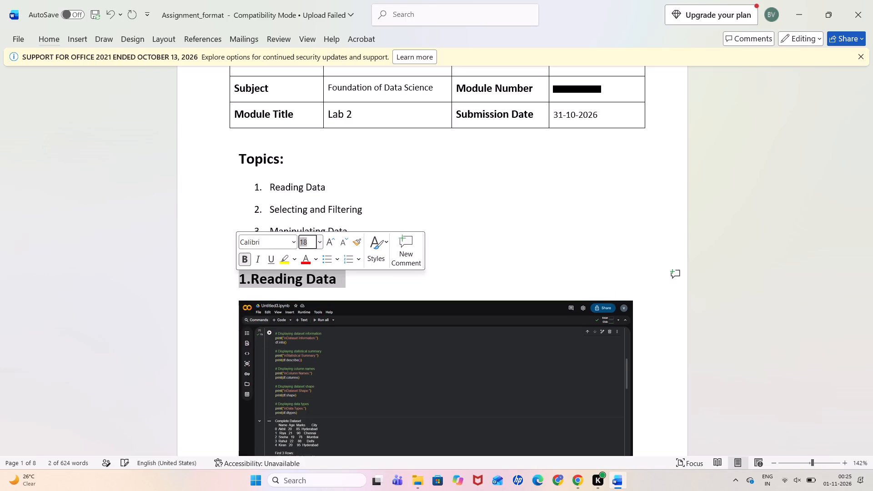
click(558, 245)
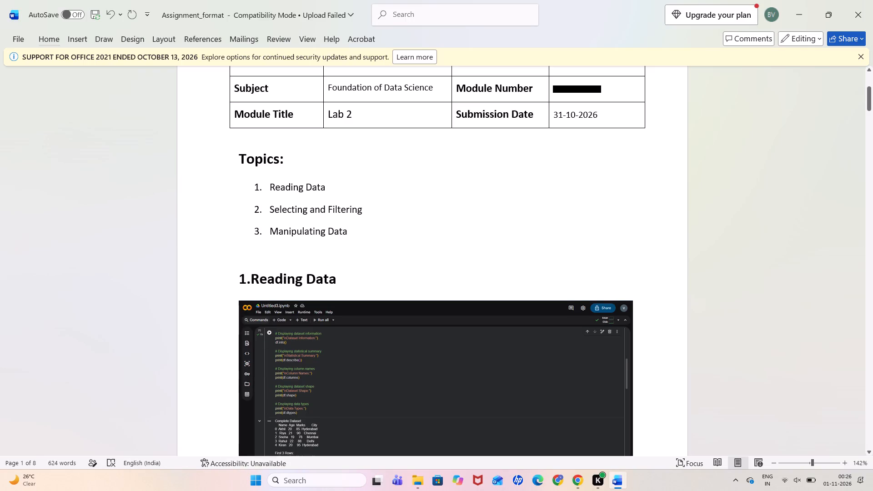
Start saving a copy of the document on this PC and choose the folder Documents > YEAR-2 > DSF.
scroll(266, 216, up, 3)
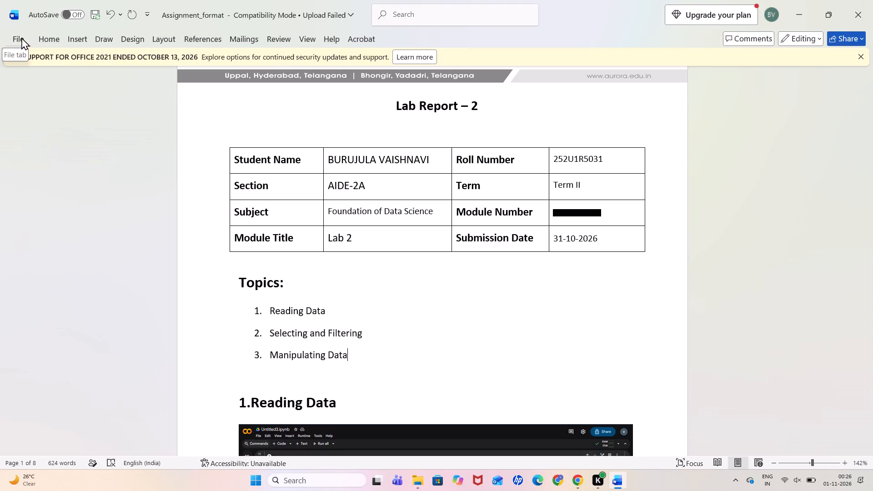
click(21, 37)
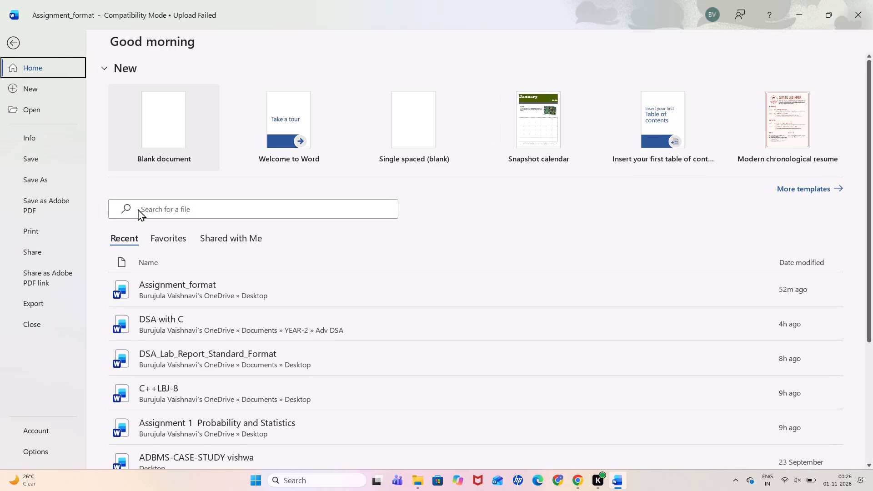
click(52, 175)
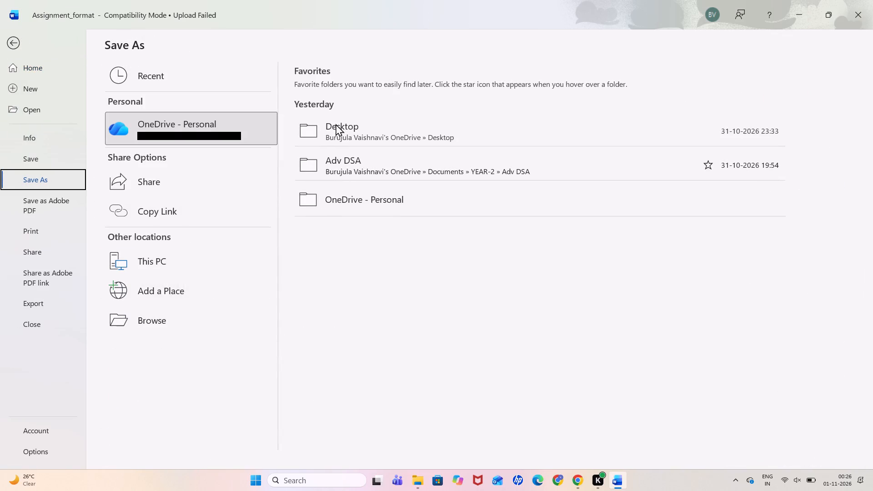
double_click(149, 270)
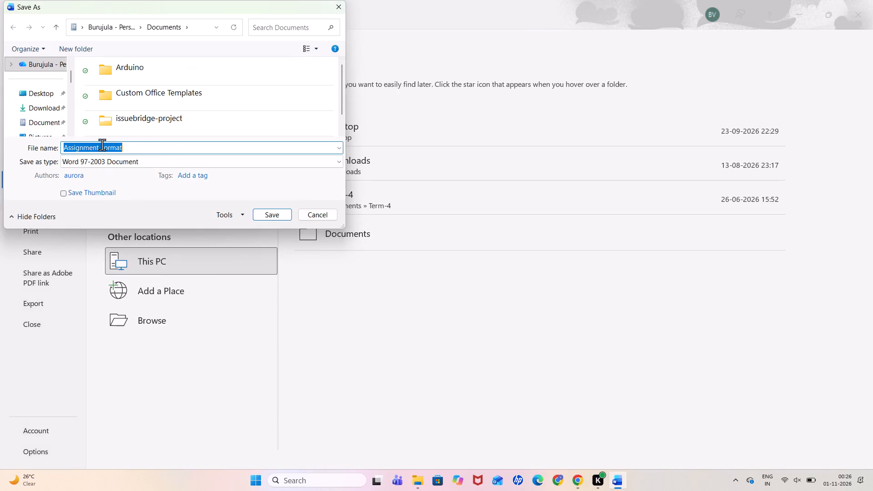
double_click(47, 122)
scroll(151, 122, down, 1)
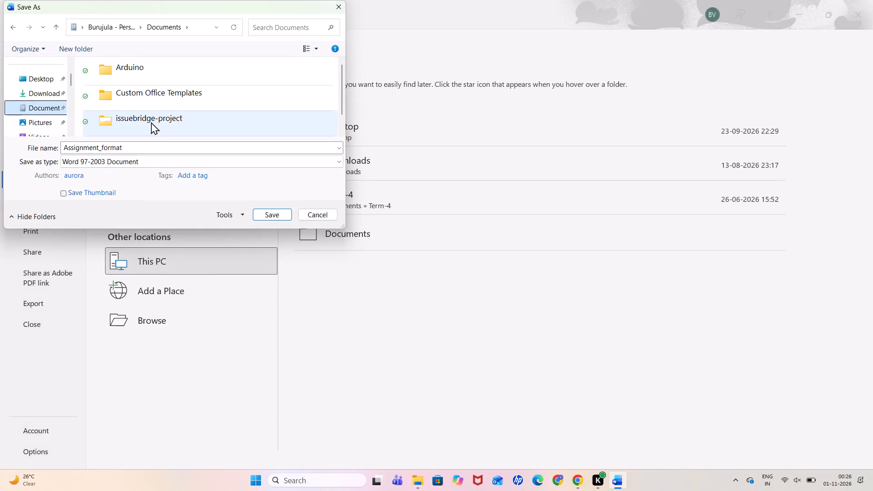
scroll(151, 122, down, 1)
double_click(151, 122)
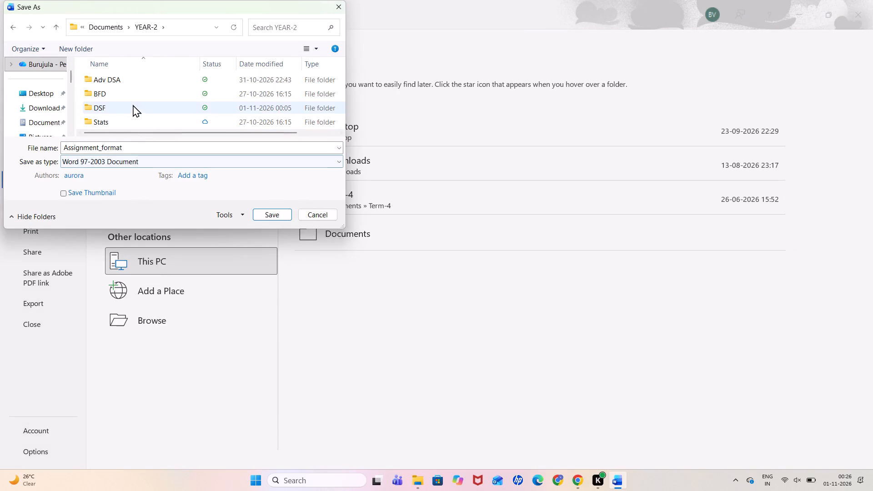
double_click(121, 105)
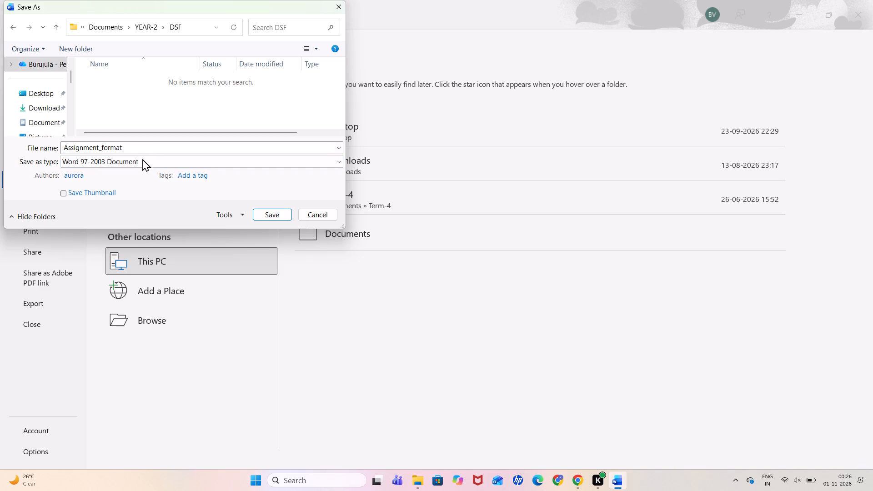
Set the file type to PDF, name the copy DSF_Lab2 and save it in the DSF folder.
drag(143, 160, 75, 224)
click(75, 224)
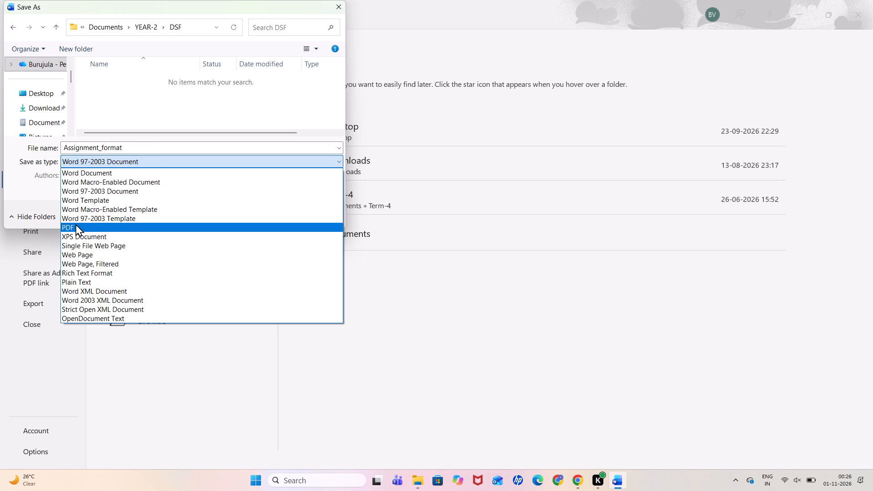
click(130, 150)
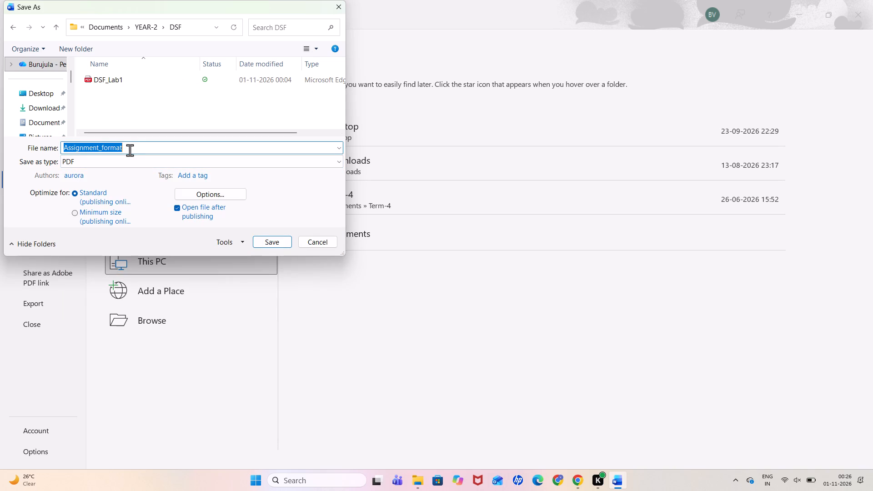
text(DSF)
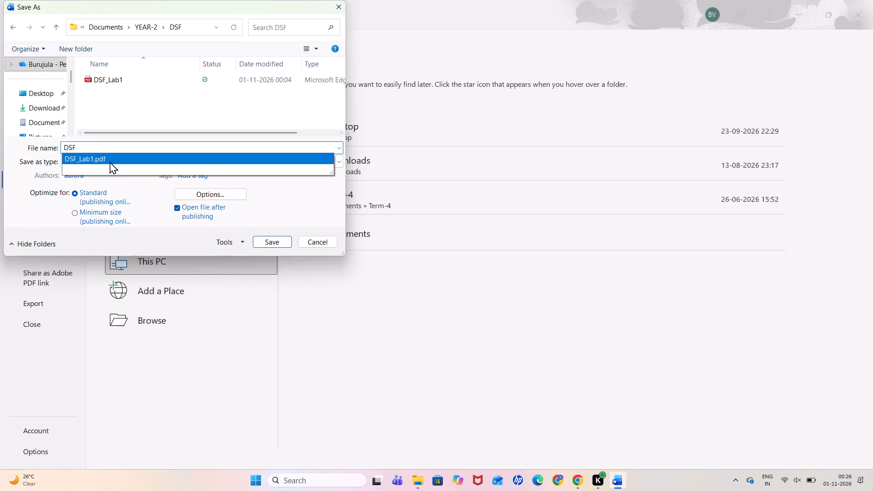
click(110, 161)
key(Right)
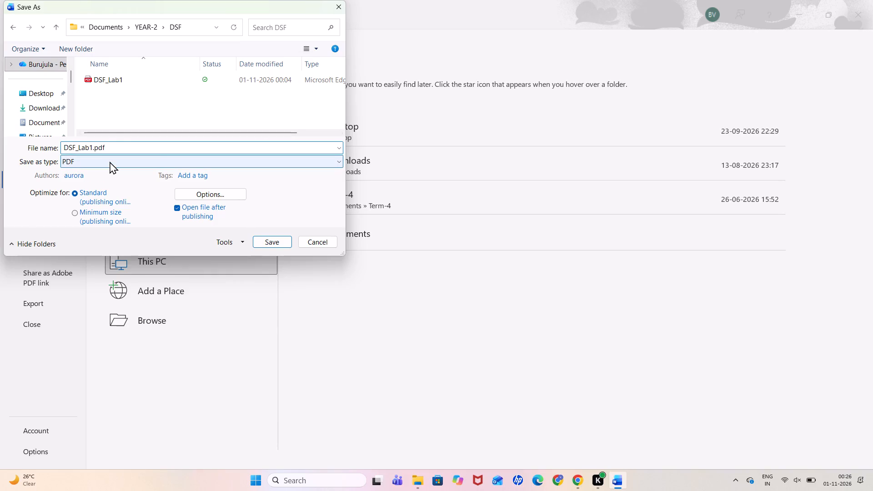
key(BackSpace)
key(BackSpace)
key(BackSpace)
key(BackSpace)
key(BackSpace)
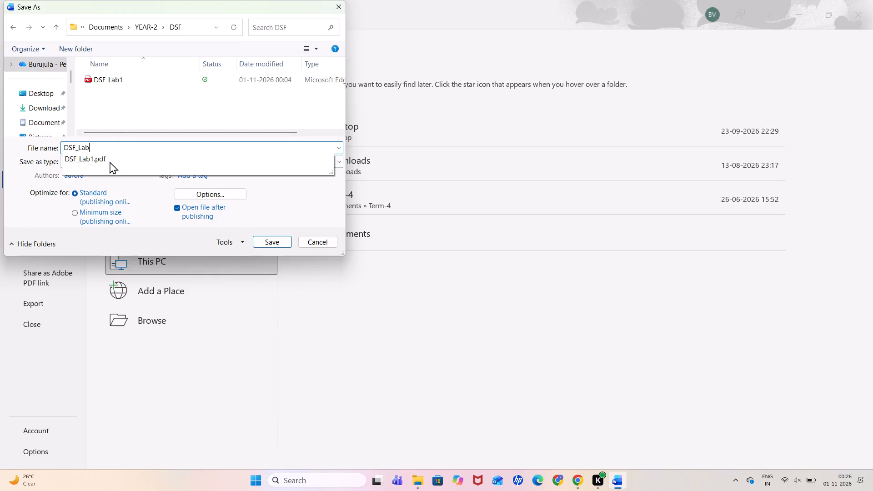
key(2)
key(Return)
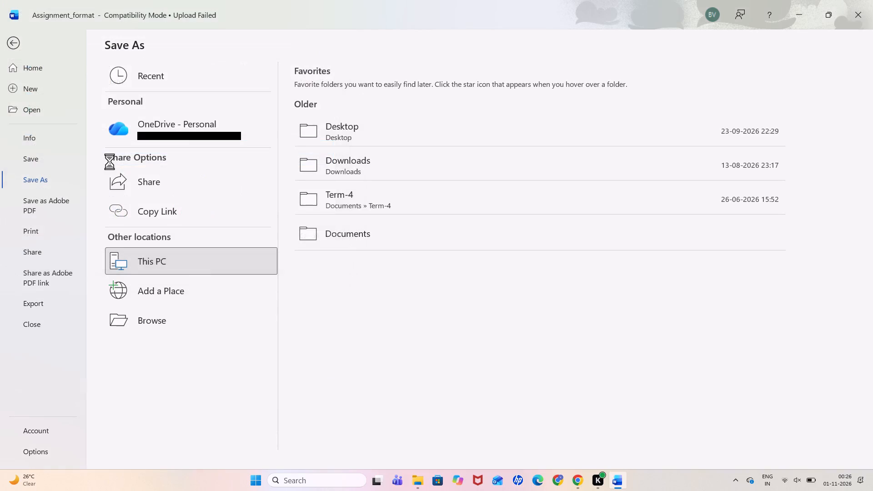
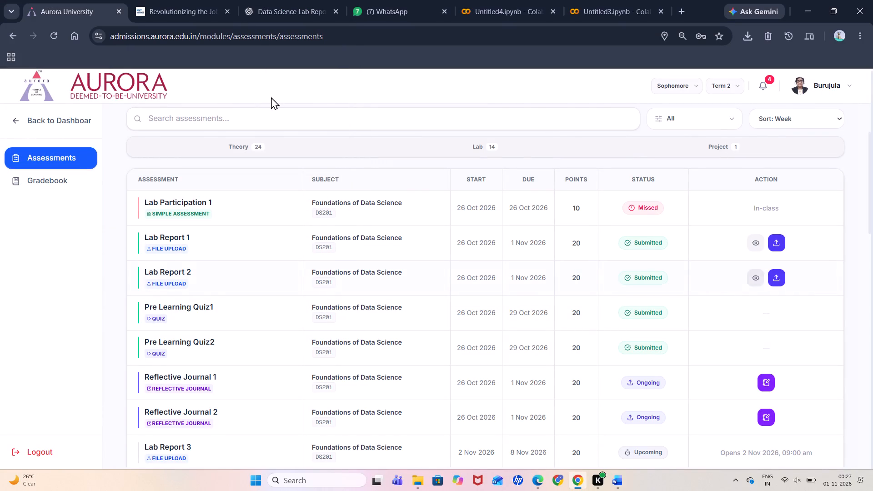
Check the status of the Foundations of Data Science lab reports, quizzes and reflective journals in the assessments list.
scroll(455, 269, down, 3)
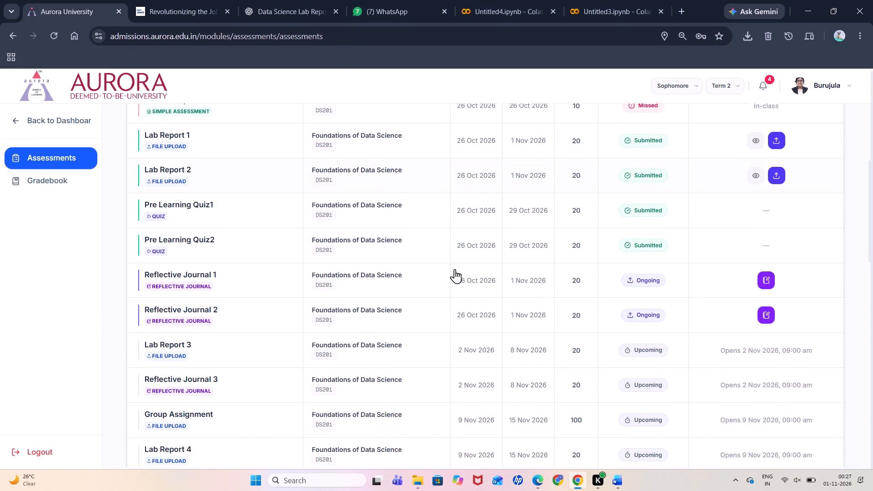
scroll(455, 269, down, 5)
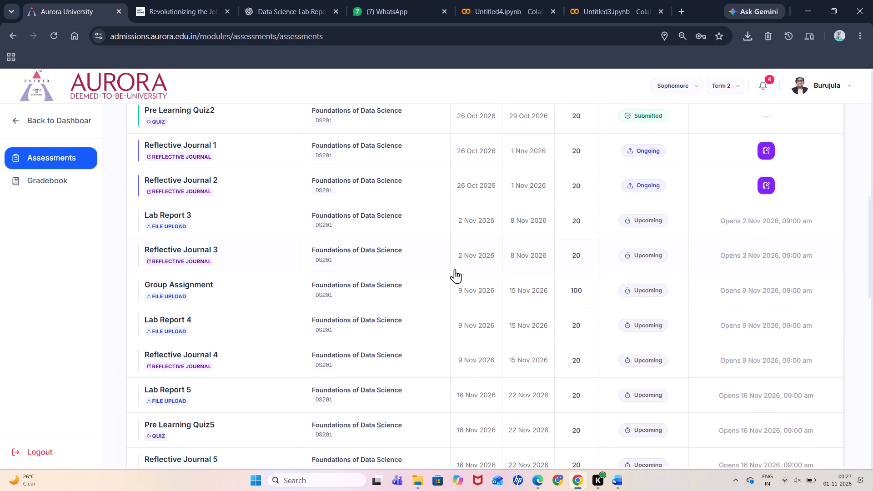
scroll(455, 269, up, 4)
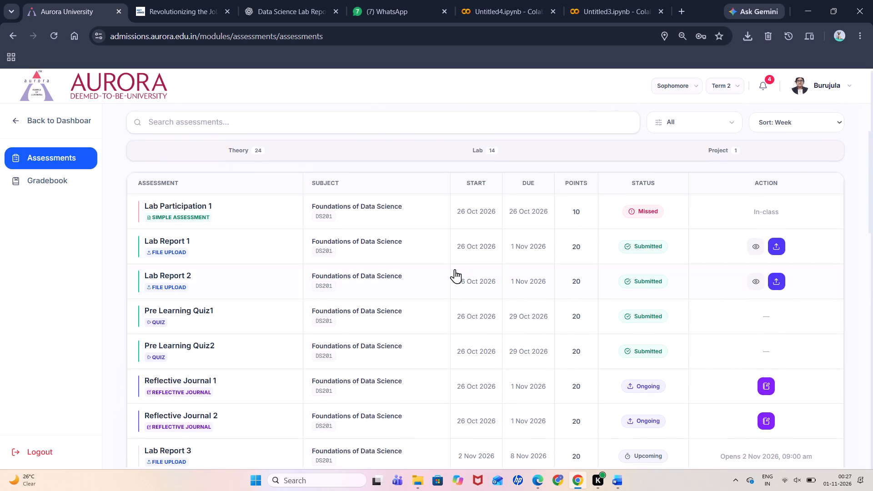
Return to the university portal's dashboard and close the browser window.
click(12, 117)
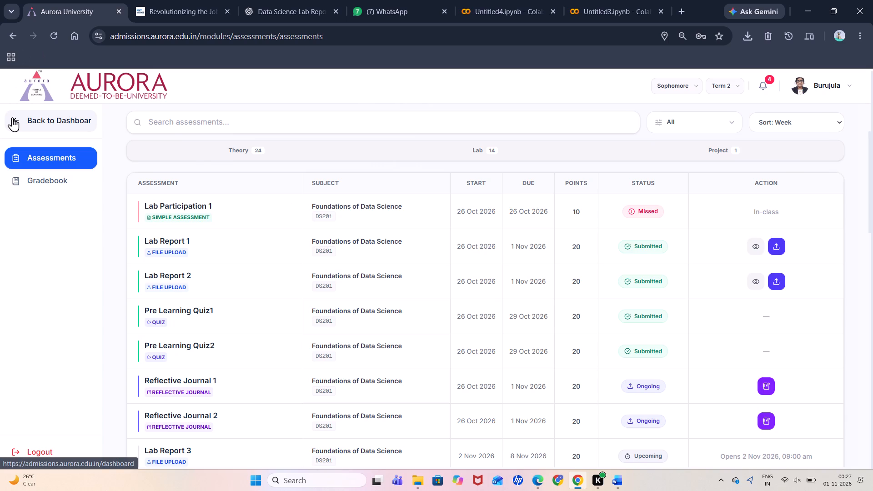
scroll(302, 276, down, 2)
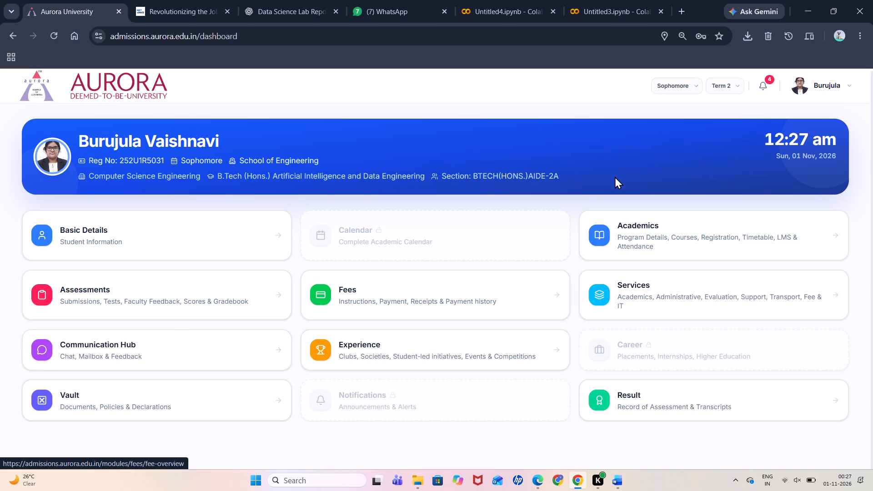
click(868, 2)
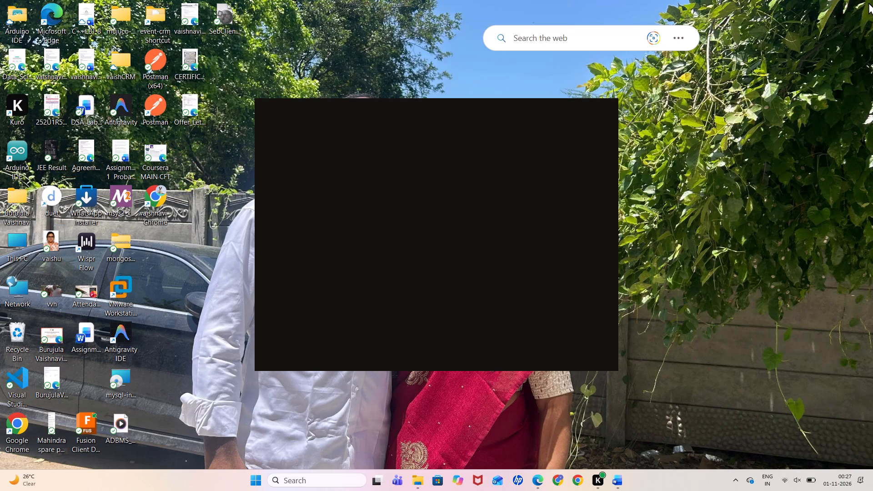
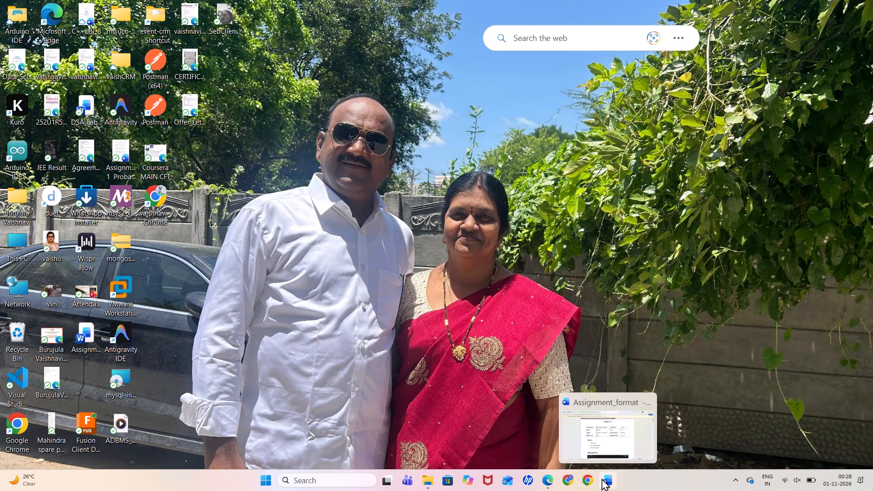
Search the computer for KU and launch the Kuro app.
click(344, 484)
text(KU)
key(Return)
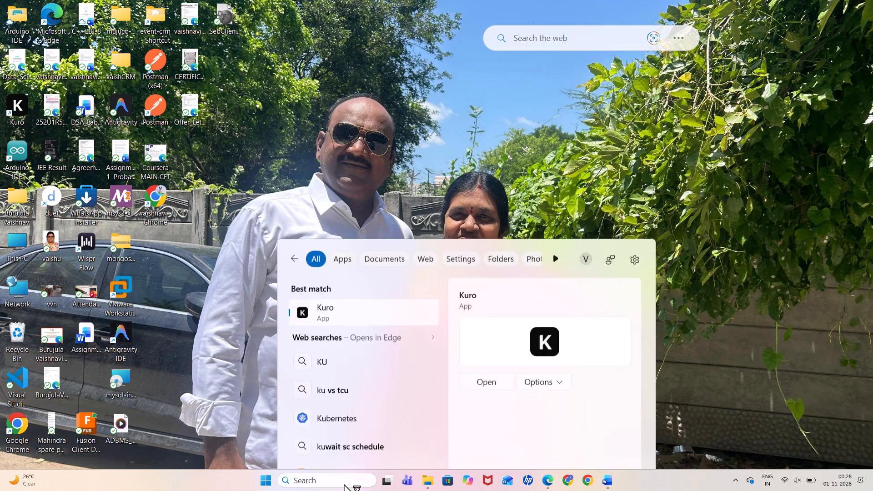
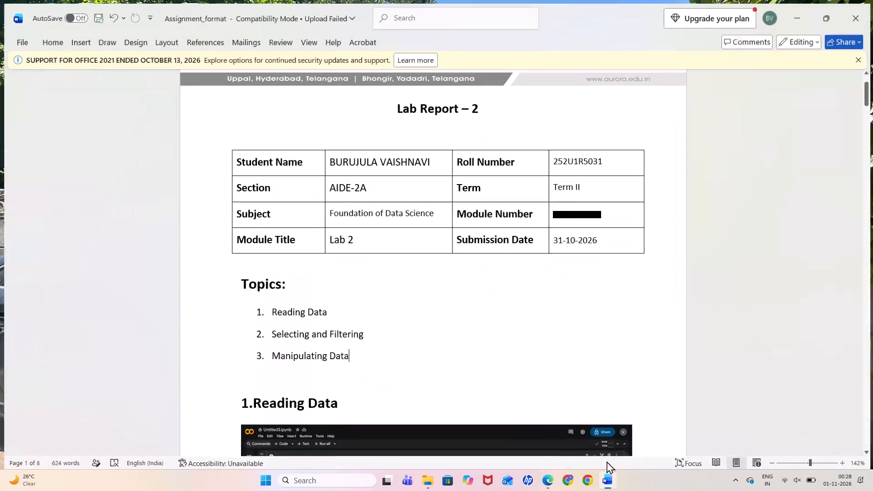
Close the Assignment_format document in Word, saving its changes.
click(868, 5)
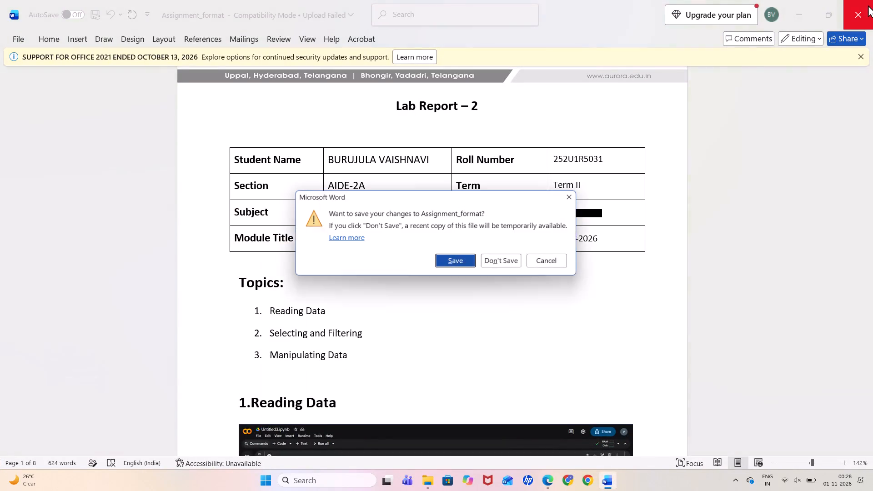
click(455, 263)
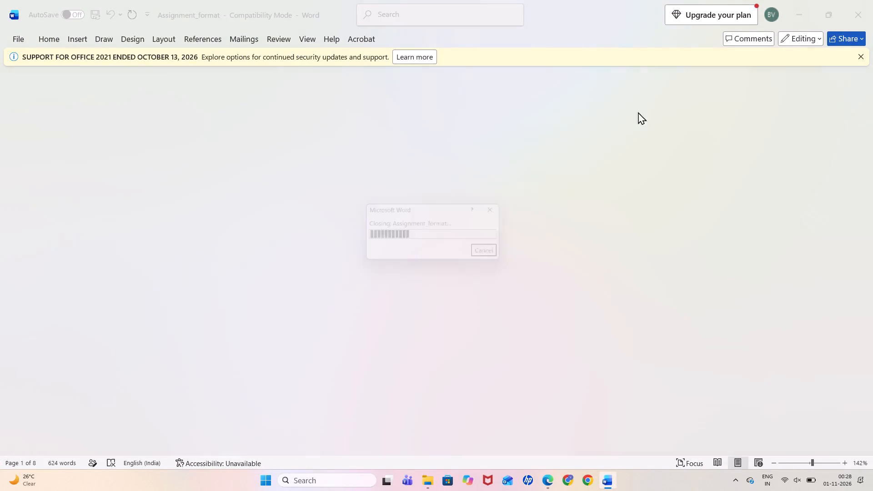